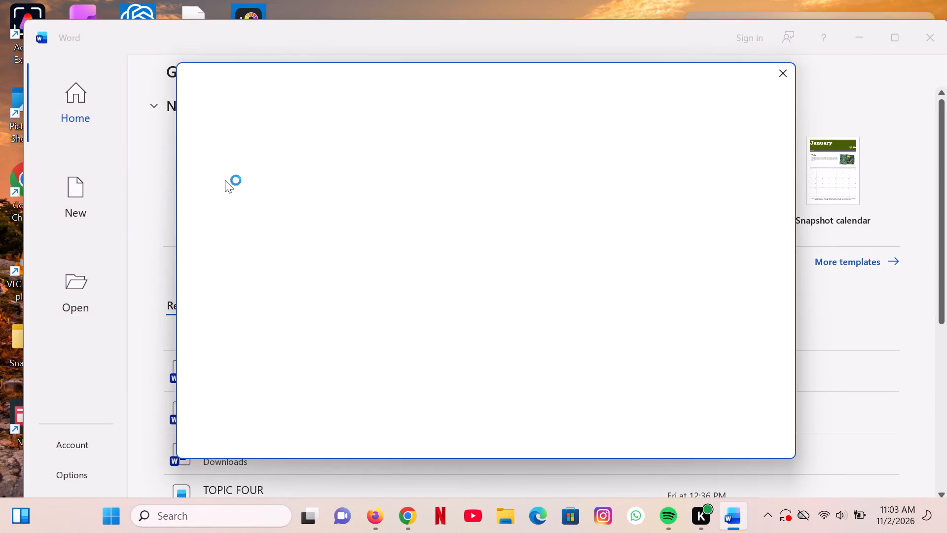
Dismiss the blank startup pop-up and create a new blank document.
{"action": "left_click", "coordinate": [786, 78]}
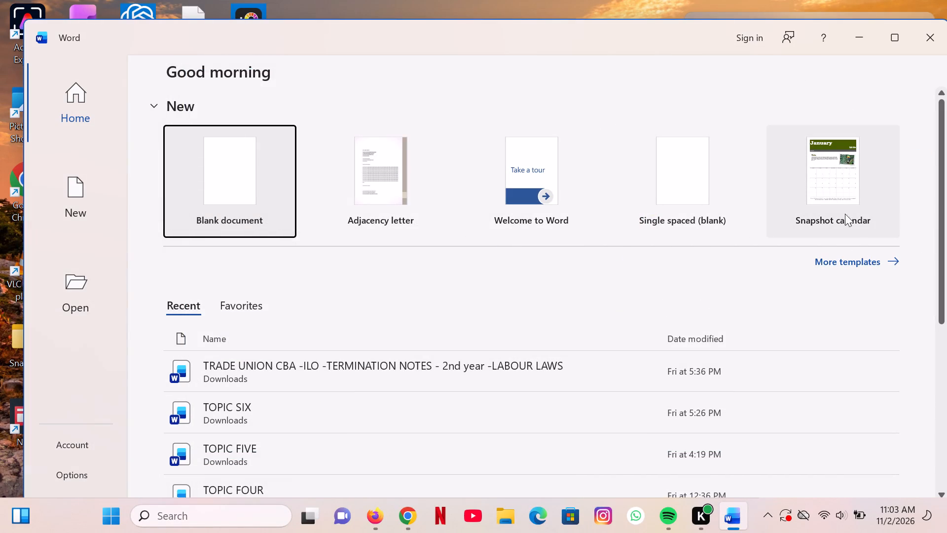
{"action": "left_click_drag", "start_coordinate": [941, 161], "coordinate": [946, 223]}
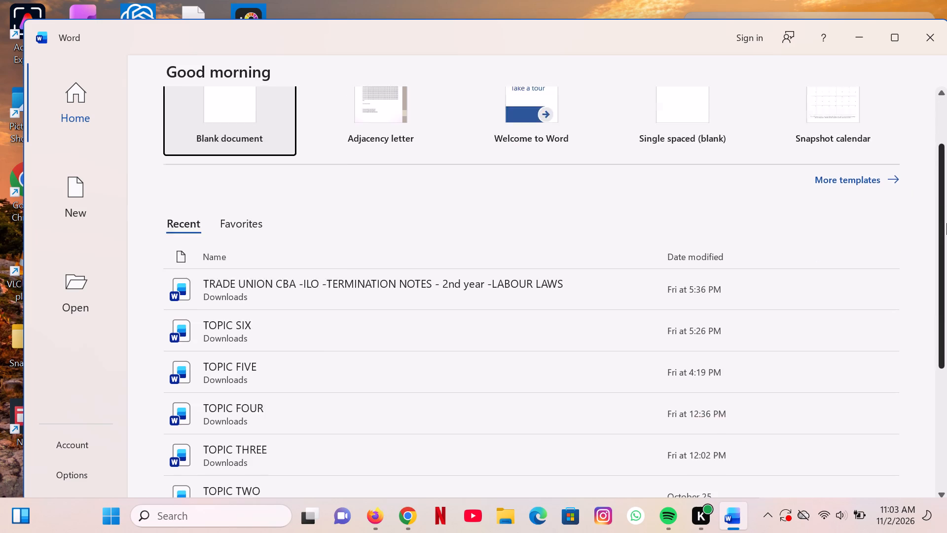
{"action": "left_click_drag", "start_coordinate": [946, 223], "coordinate": [946, 413]}
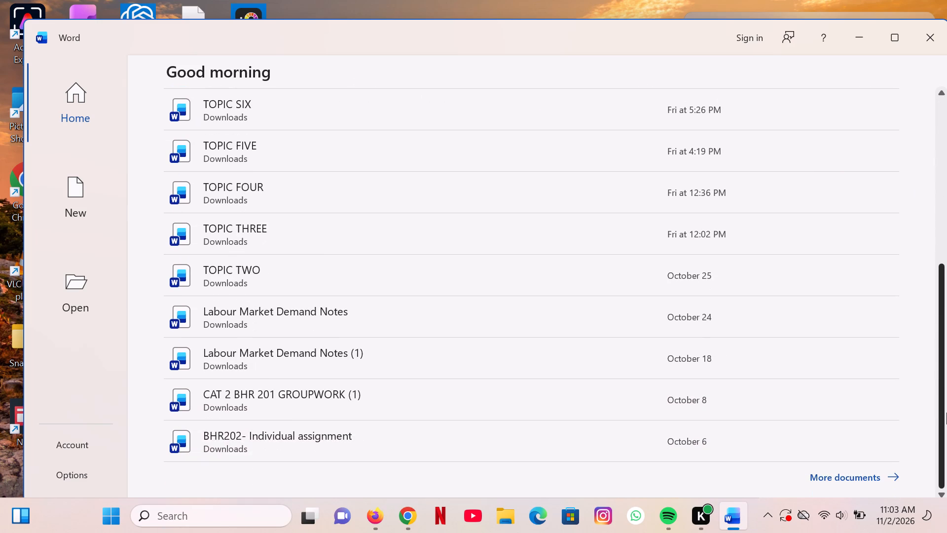
{"action": "left_click_drag", "start_coordinate": [946, 413], "coordinate": [946, 60]}
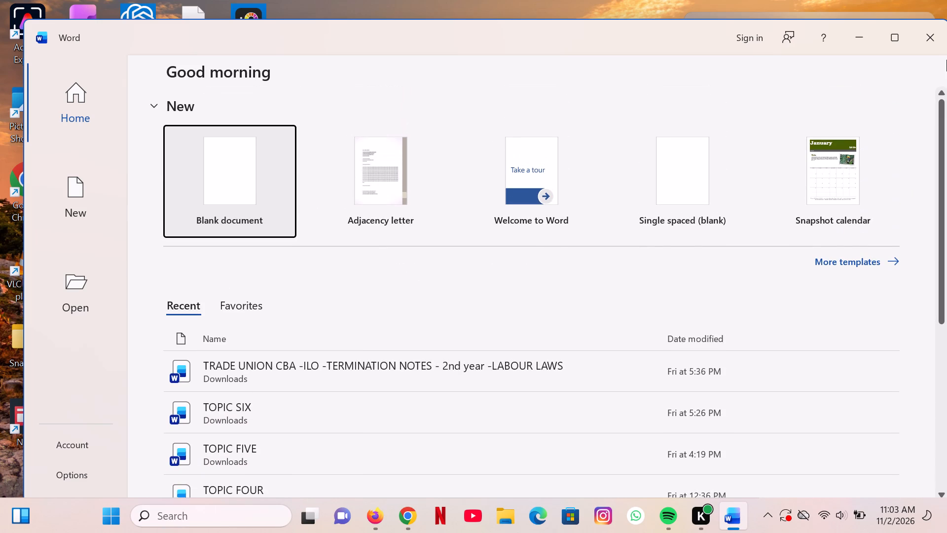
{"action": "left_click", "coordinate": [208, 169]}
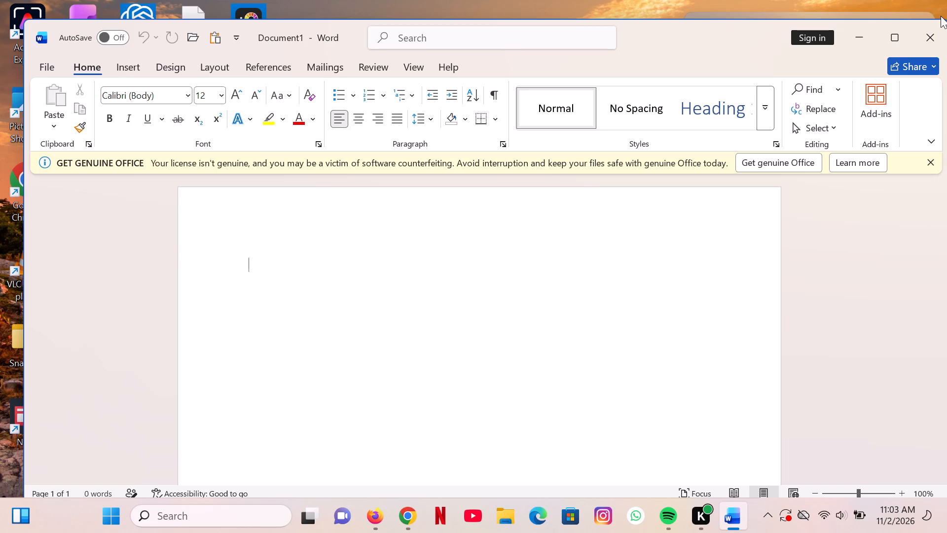
Enter the heading text "BCL 200 REVISION" on the first line of the document.
{"action": "key", "text": "b"}
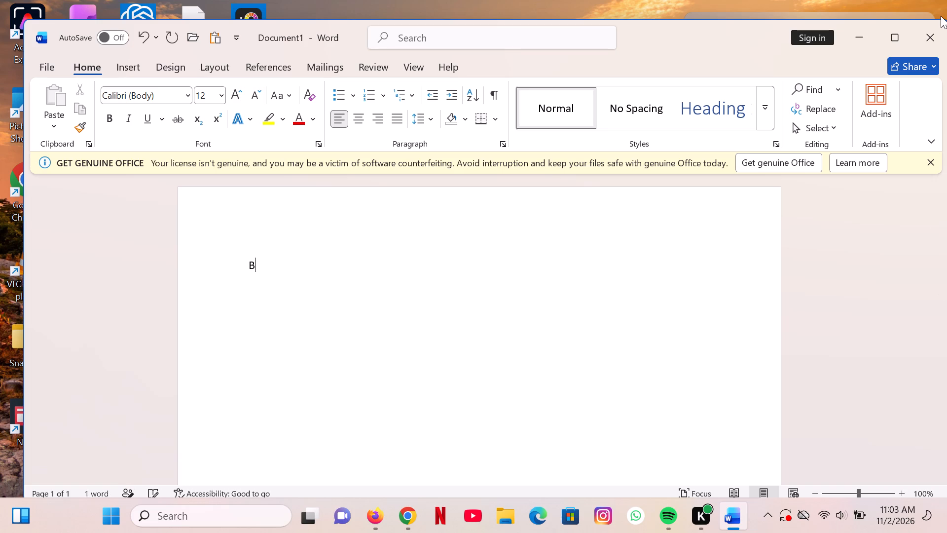
{"action": "type", "text": "CL"}
{"action": "key", "text": "space"}
{"action": "key", "text": "2"}
{"action": "type", "text": "00"}
{"action": "key", "text": "space"}
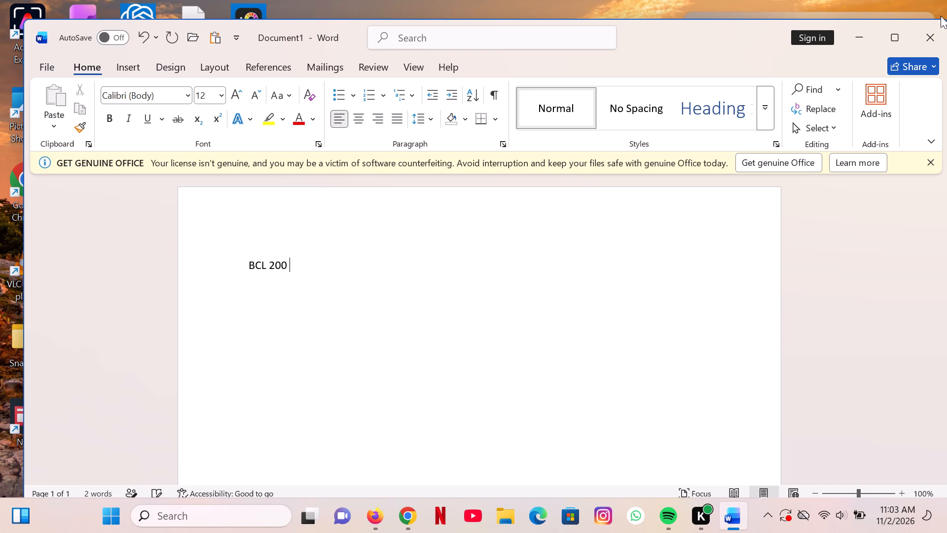
{"action": "type", "text": "RE"}
{"action": "type", "text": "VIO"}
{"action": "key", "text": "BackSpace"}
{"action": "type", "text": "SION"}
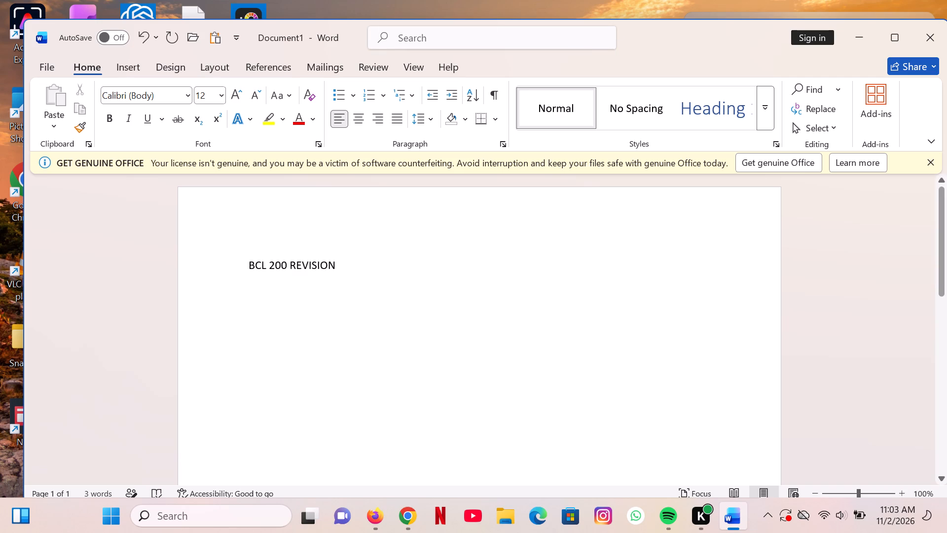
Format the heading "BCL 200 REVISION" as bold, size 18, in the blue theme colour.
{"action": "left_click_drag", "start_coordinate": [337, 264], "coordinate": [251, 272]}
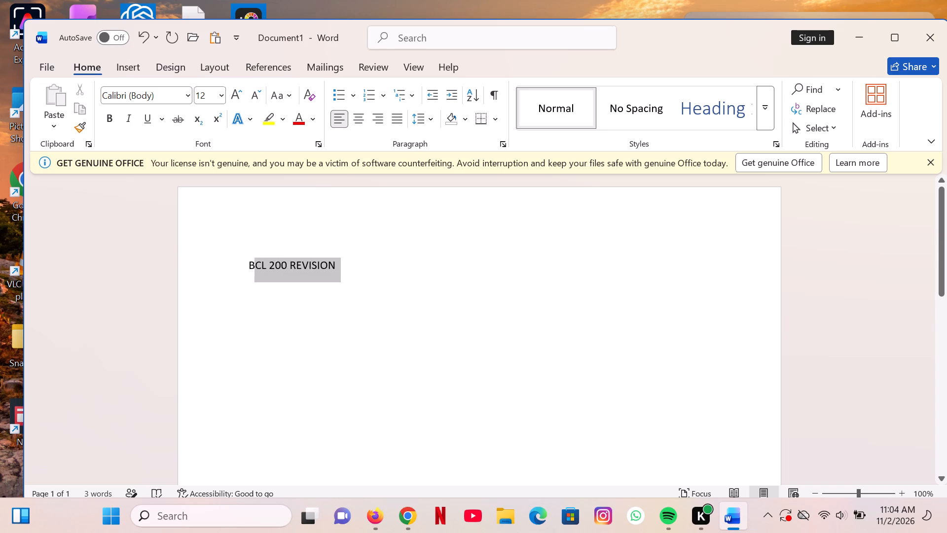
{"action": "left_click_drag", "start_coordinate": [251, 272], "coordinate": [215, 275]}
{"action": "left_click", "coordinate": [114, 121]}
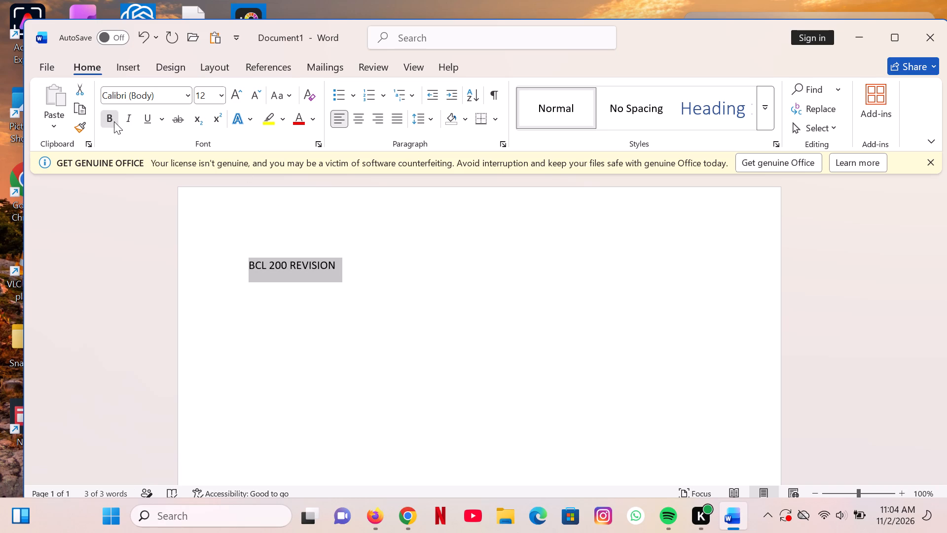
{"action": "left_click", "coordinate": [221, 98]}
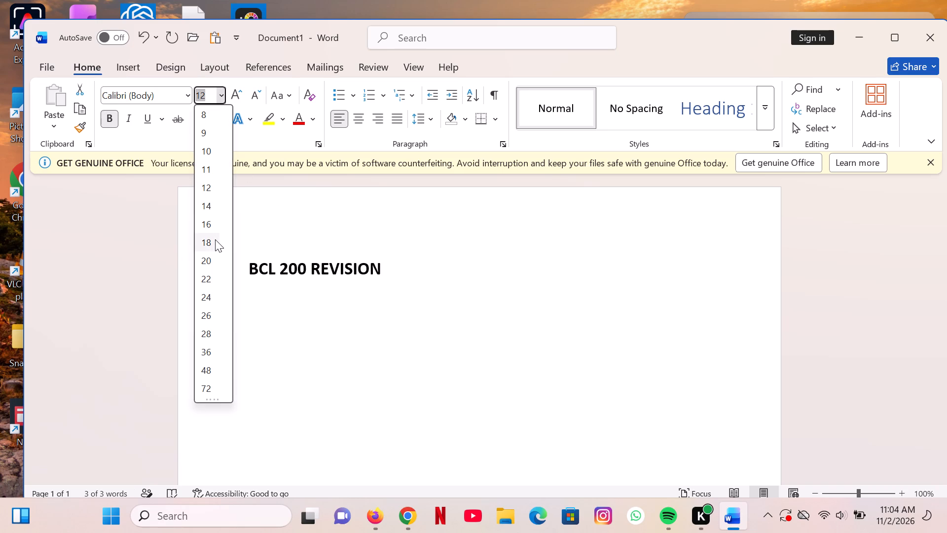
{"action": "left_click", "coordinate": [215, 239]}
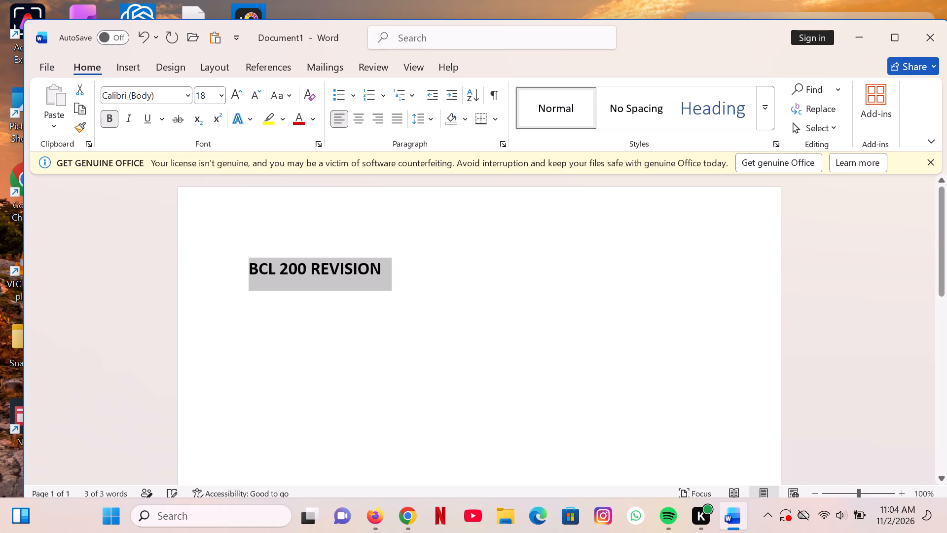
{"action": "left_click", "coordinate": [310, 117]}
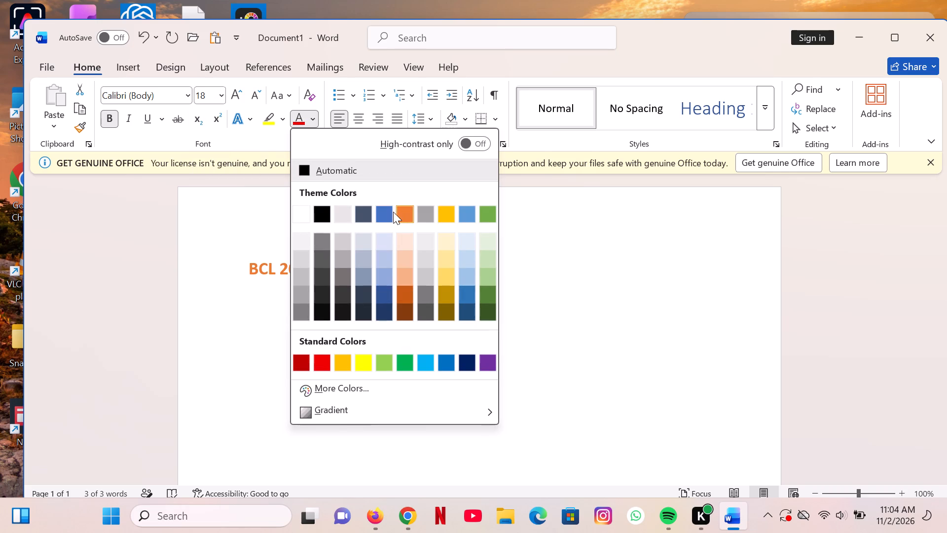
{"action": "left_click", "coordinate": [387, 212]}
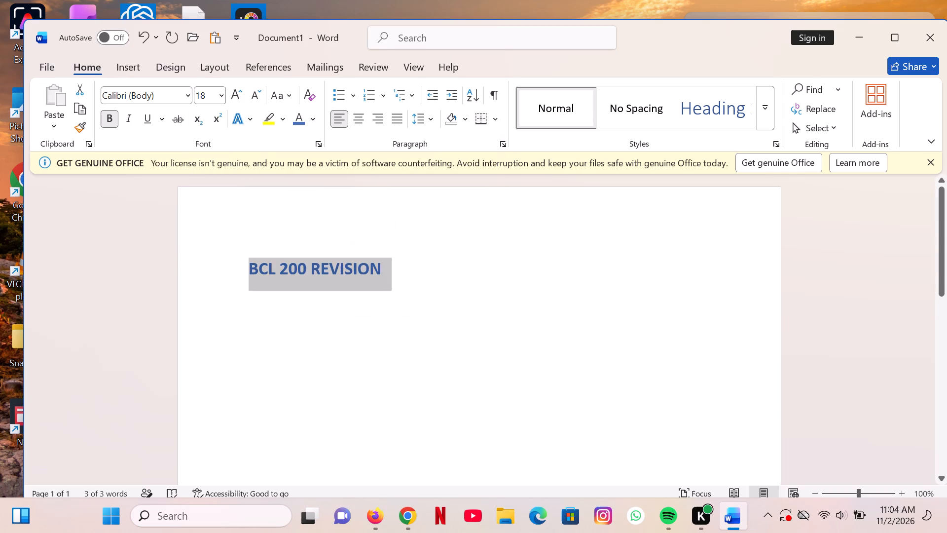
Start a new line below the heading with bold off, automatic font colour and font size 16.
{"action": "left_click", "coordinate": [402, 278]}
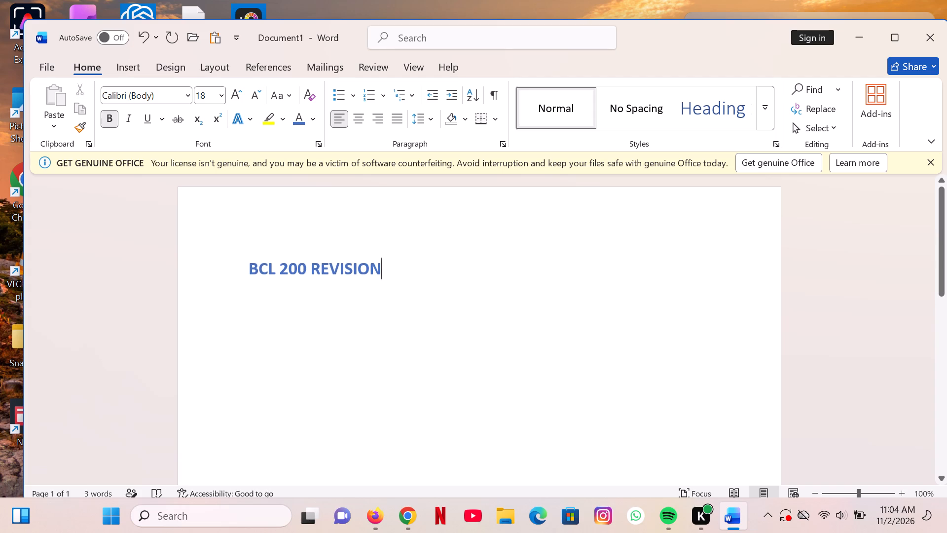
{"action": "key", "text": "Return"}
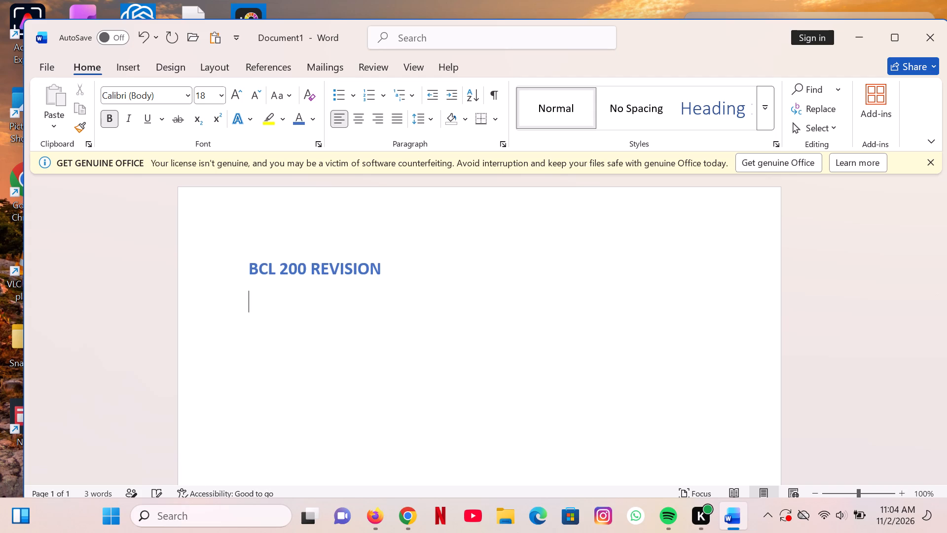
{"action": "left_click", "coordinate": [110, 126]}
{"action": "left_click", "coordinate": [312, 114]}
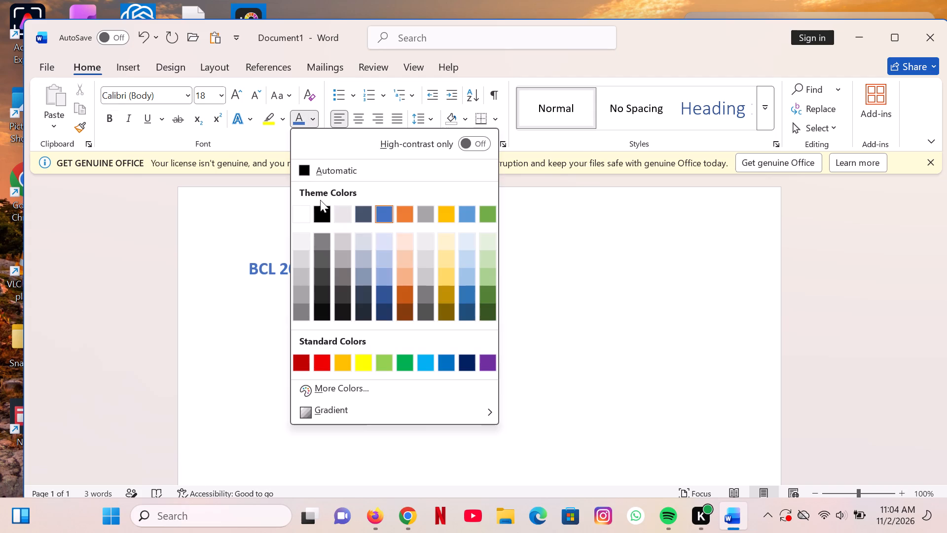
{"action": "left_click", "coordinate": [322, 162]}
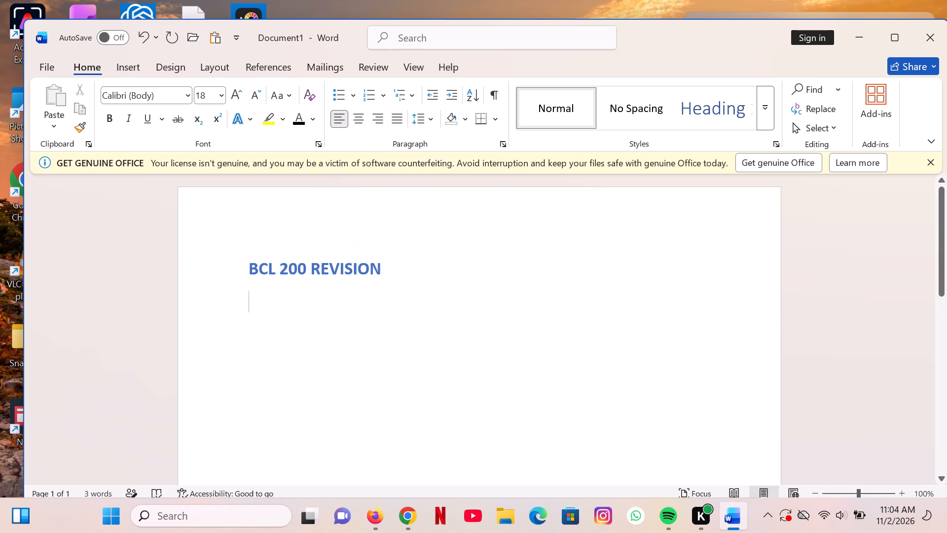
{"action": "key", "text": "v"}
{"action": "key", "text": "bracketright"}
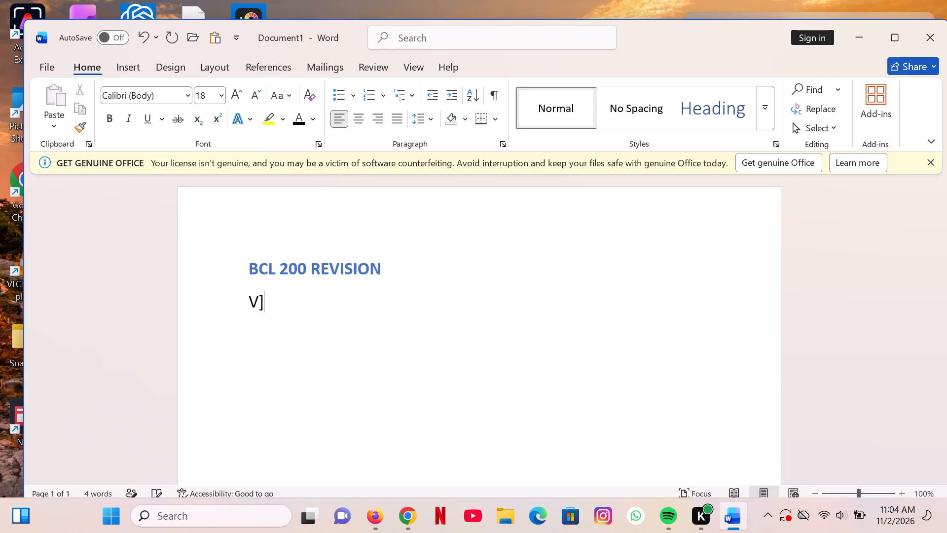
{"action": "key", "text": "BackSpace"}
{"action": "key", "text": "BackSpace"}
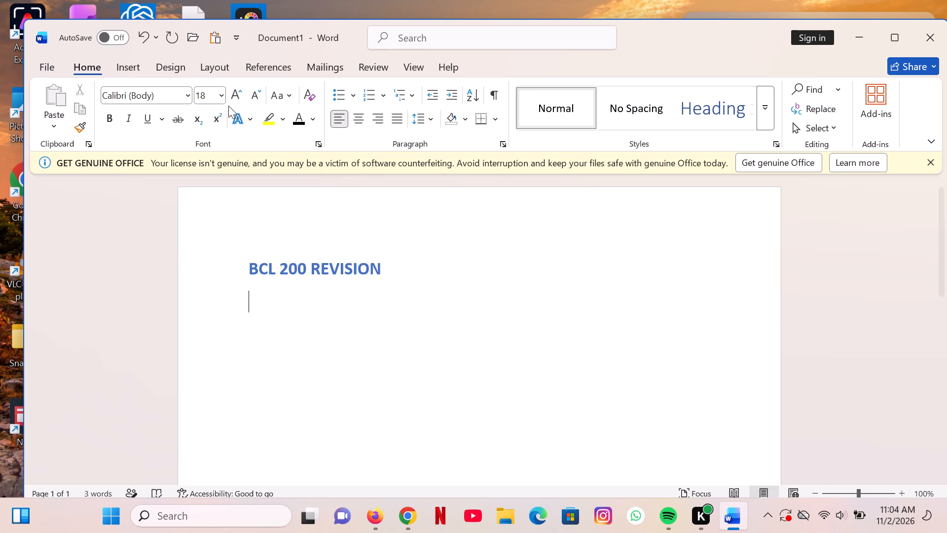
{"action": "left_click", "coordinate": [223, 97]}
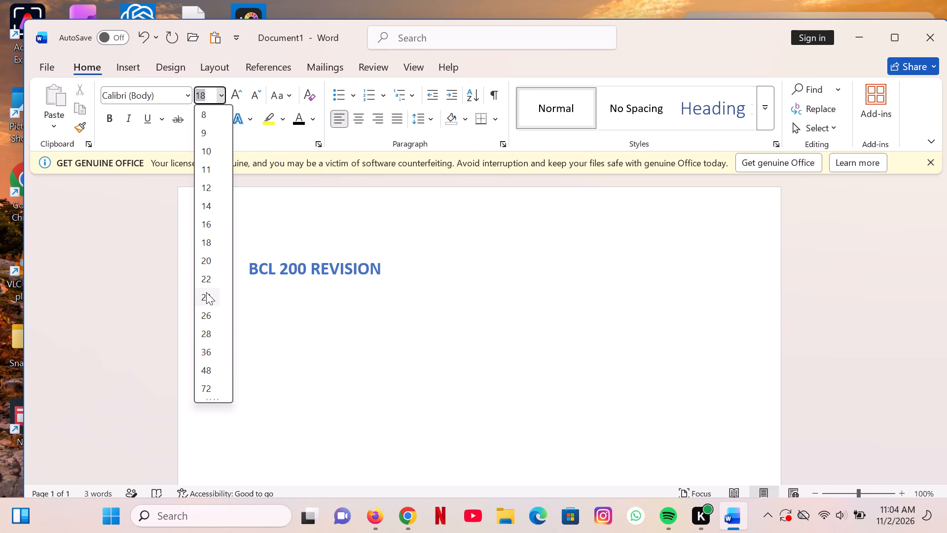
{"action": "left_click", "coordinate": [207, 228]}
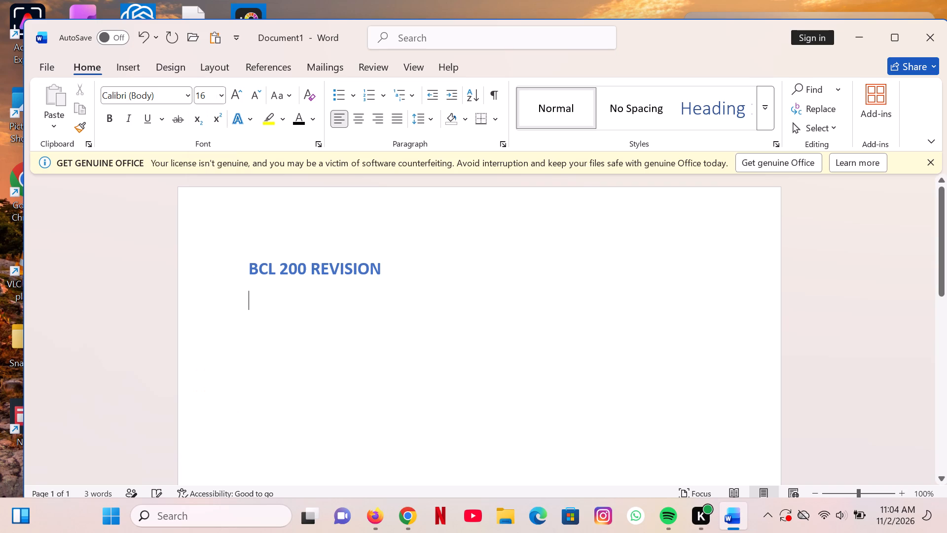
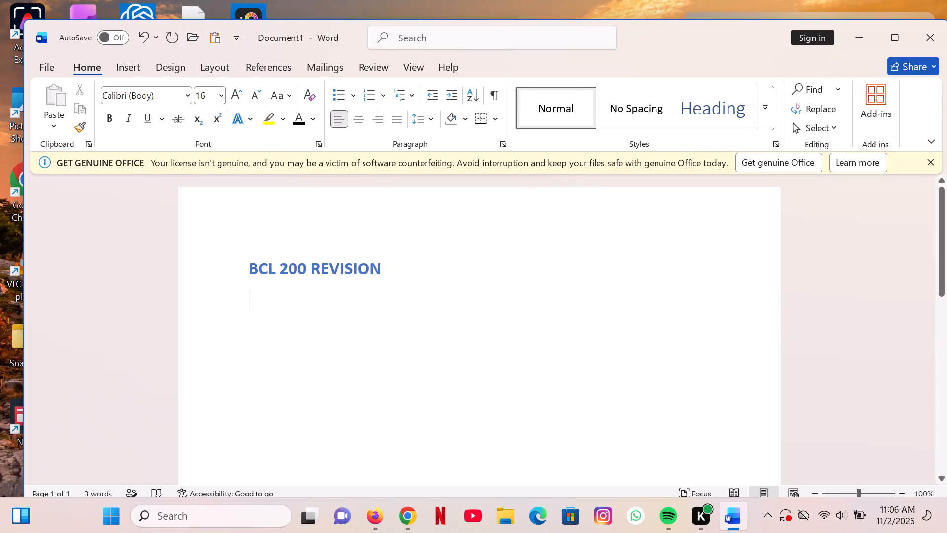
Enter the subheading "The contract of law" on the line below the heading, indented by a few spaces.
{"action": "key", "text": "space"}
{"action": "key", "text": "space"}
{"action": "key", "text": "space"}
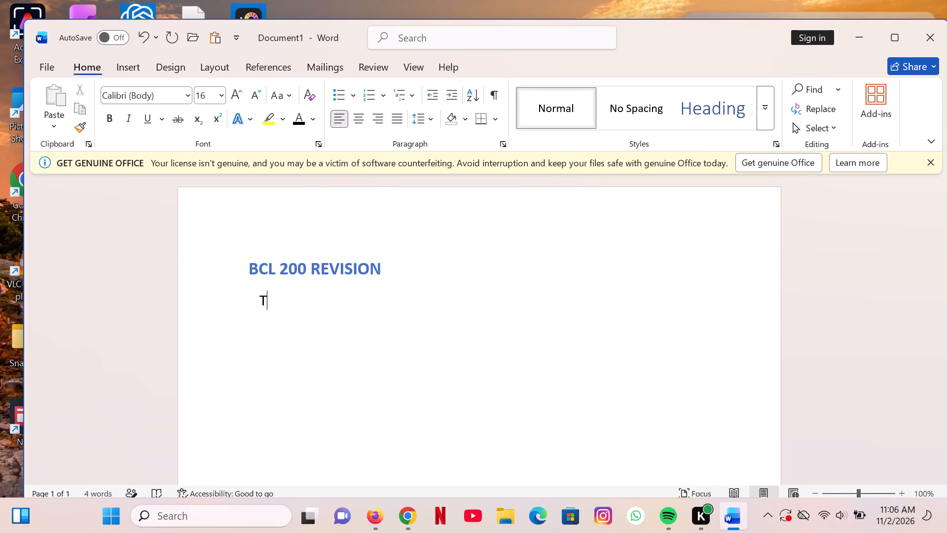
{"action": "type", "text": "he con"}
{"action": "type", "text": "tract"}
{"action": "key", "text": "space"}
{"action": "type", "text": "of law"}
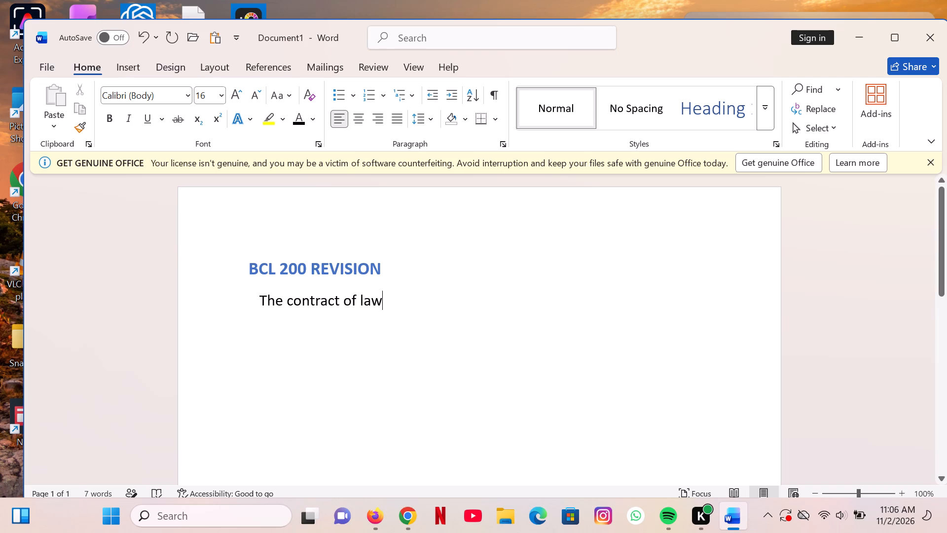
Format the subheading "The contract of law" as underlined, bold and size 24.
{"action": "left_click_drag", "start_coordinate": [385, 304], "coordinate": [246, 302]}
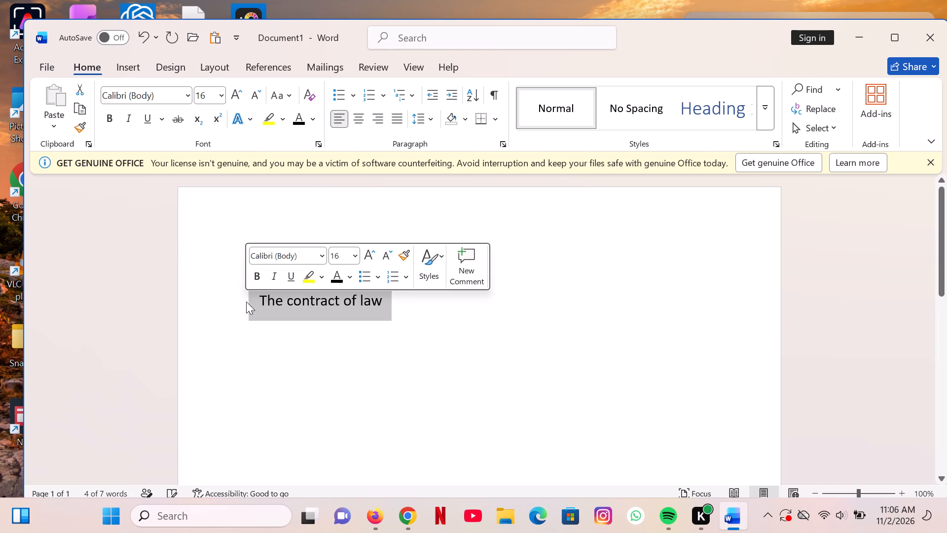
{"action": "left_click", "coordinate": [144, 123]}
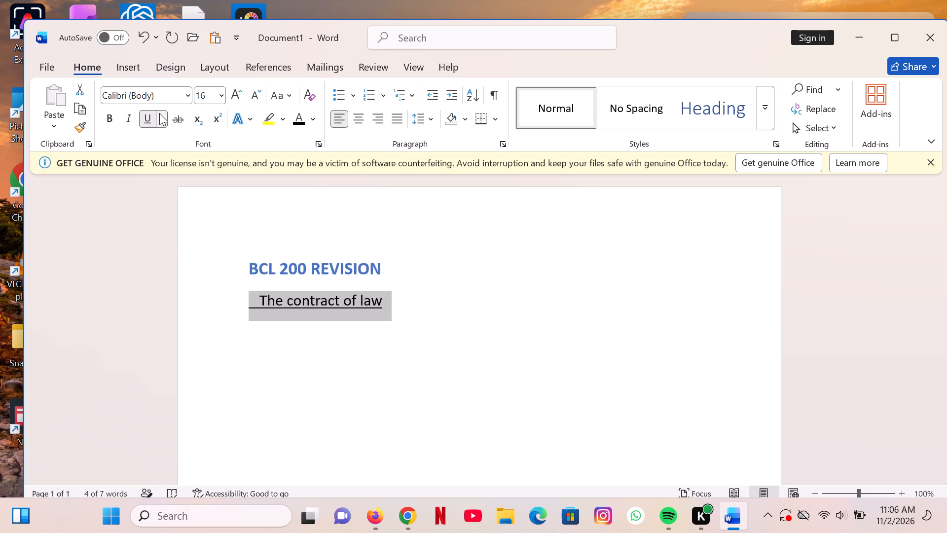
{"action": "left_click", "coordinate": [103, 110]}
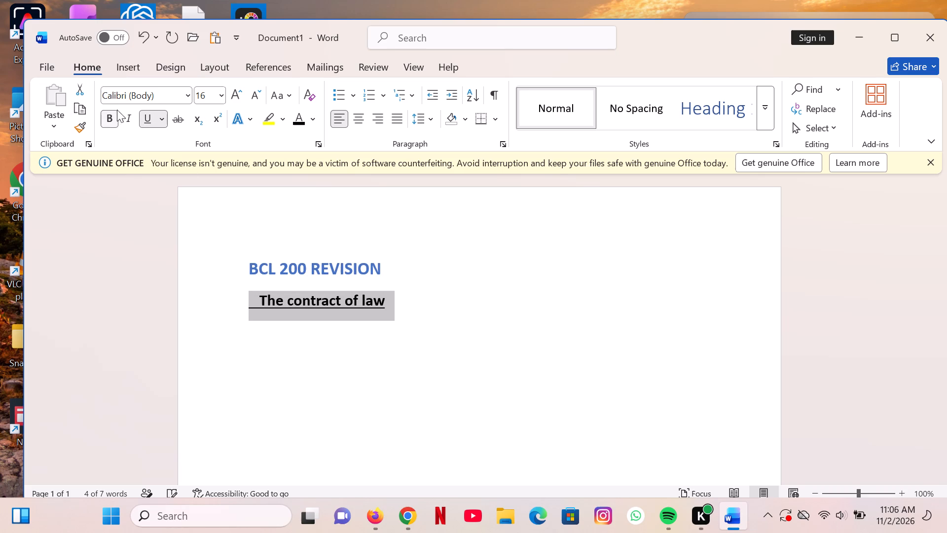
{"action": "left_click", "coordinate": [223, 89]}
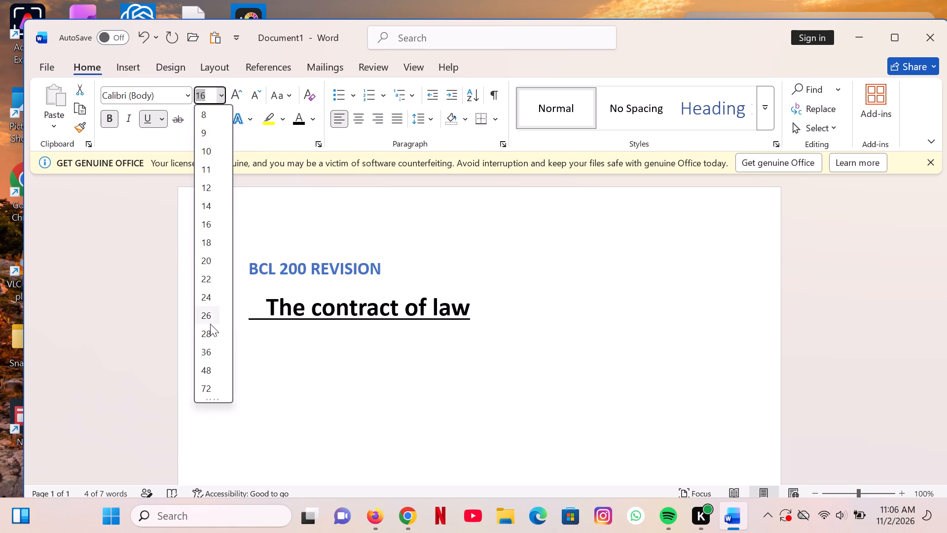
{"action": "left_click", "coordinate": [208, 297]}
{"action": "left_click", "coordinate": [468, 348]}
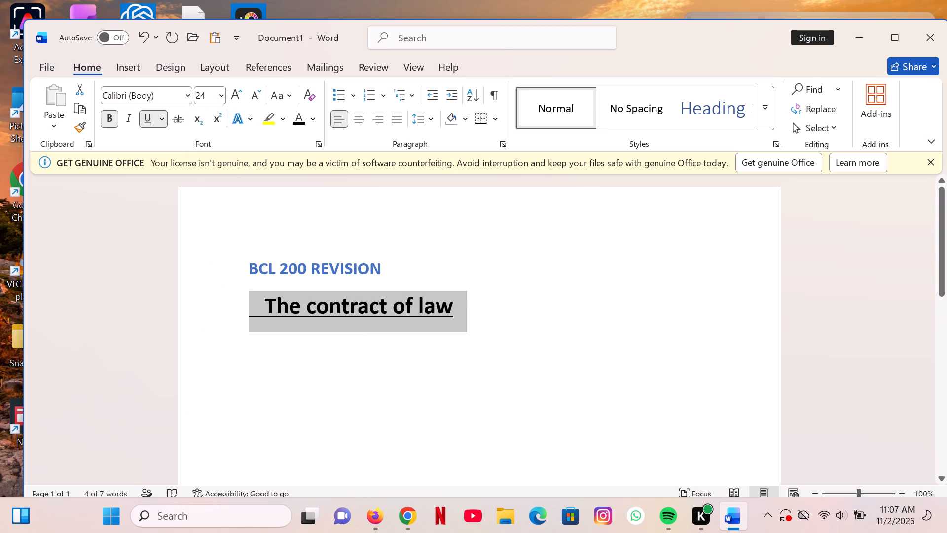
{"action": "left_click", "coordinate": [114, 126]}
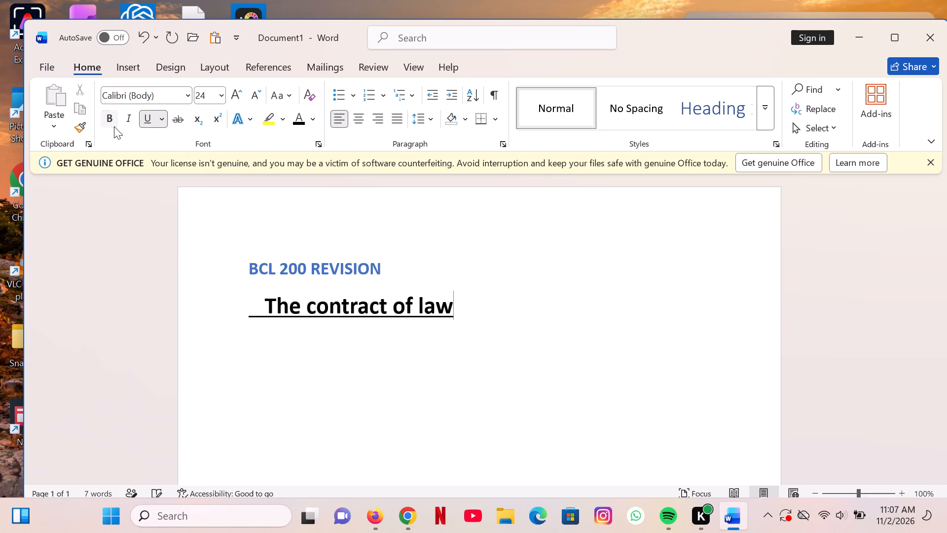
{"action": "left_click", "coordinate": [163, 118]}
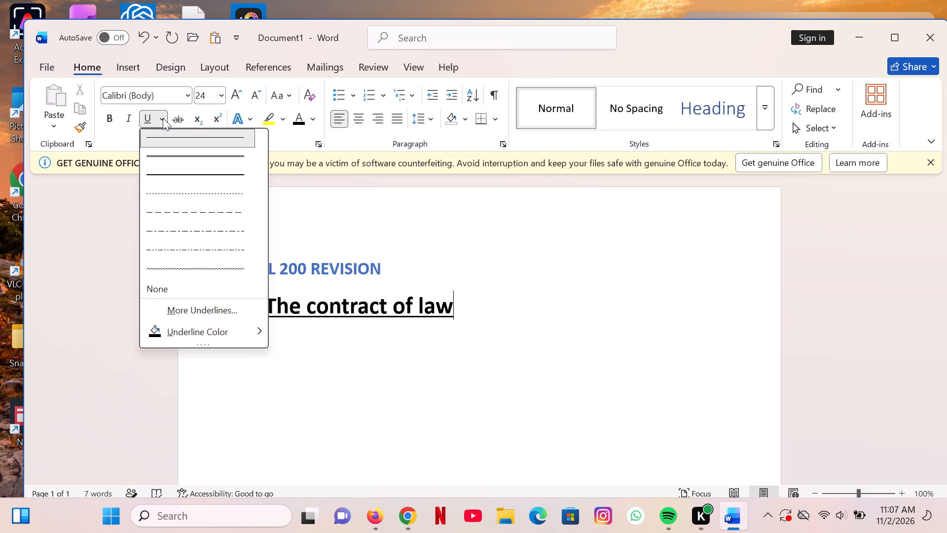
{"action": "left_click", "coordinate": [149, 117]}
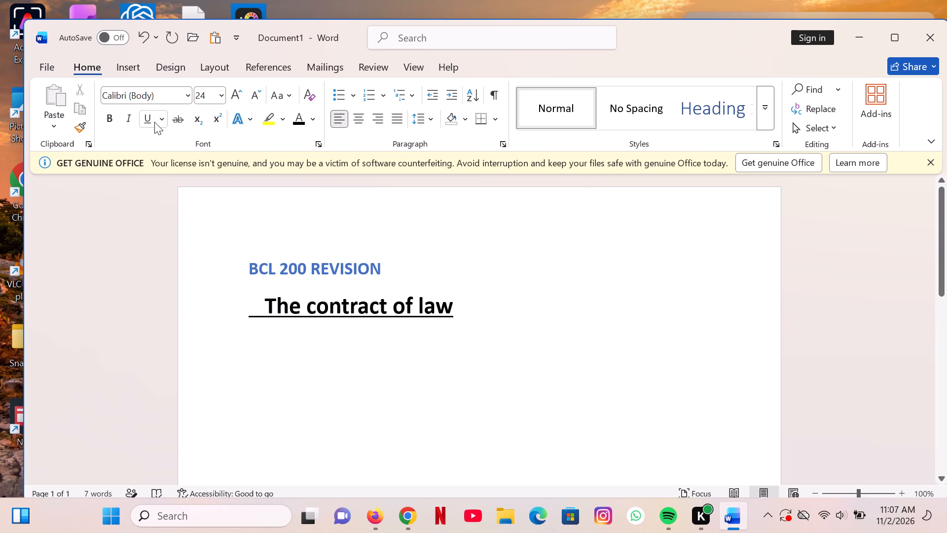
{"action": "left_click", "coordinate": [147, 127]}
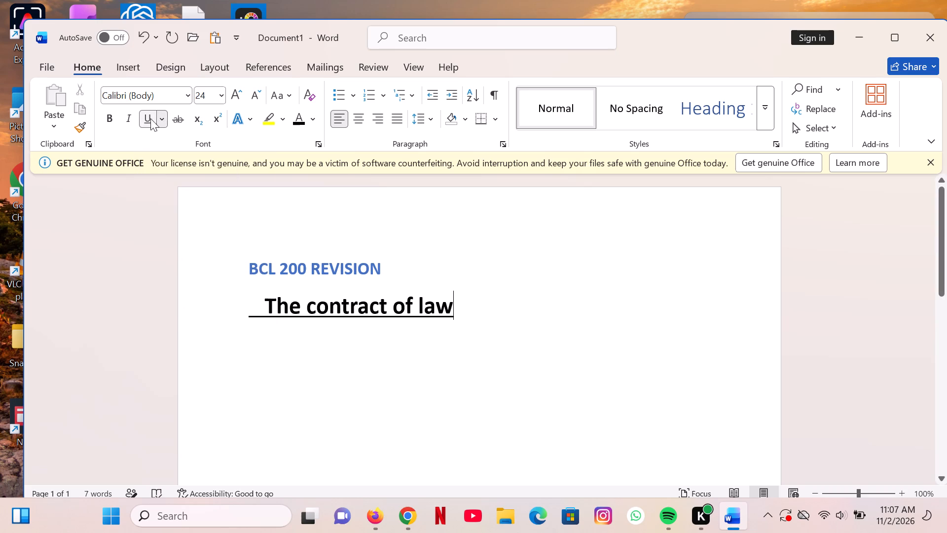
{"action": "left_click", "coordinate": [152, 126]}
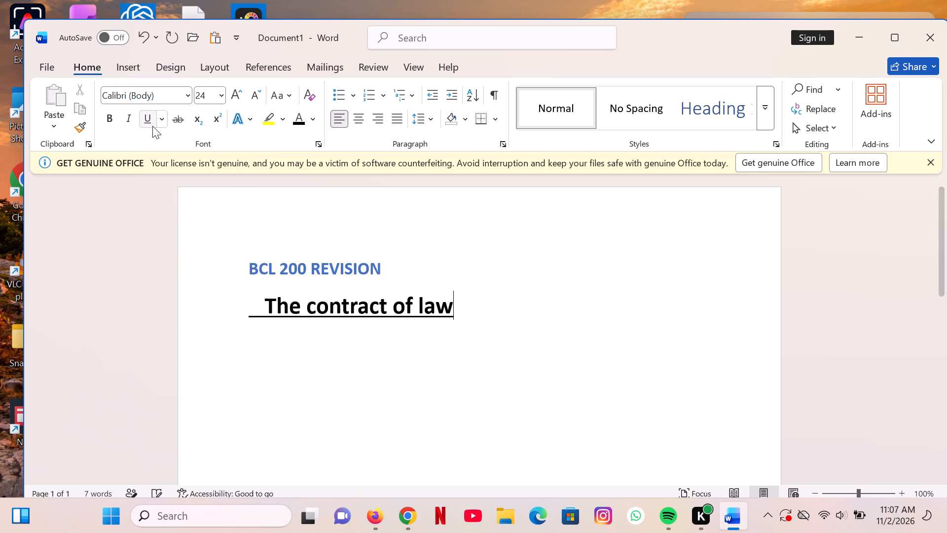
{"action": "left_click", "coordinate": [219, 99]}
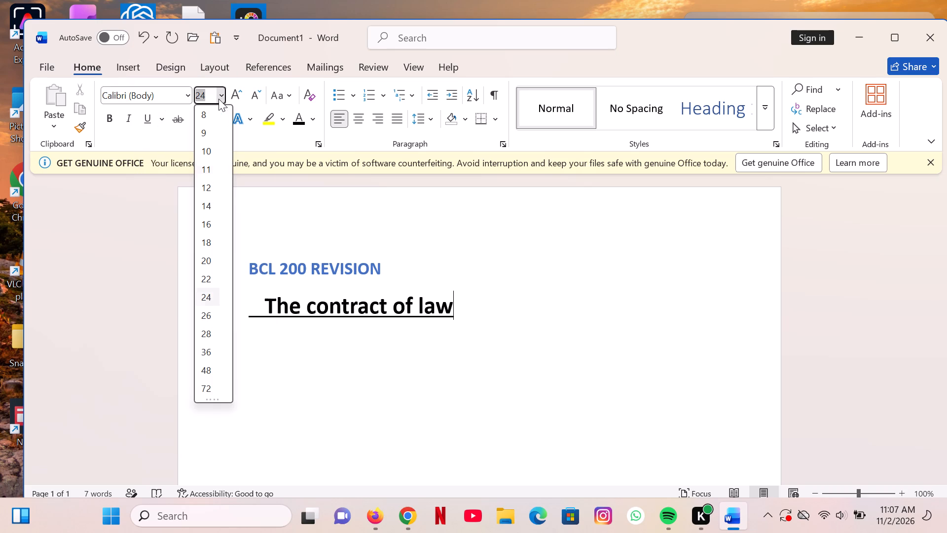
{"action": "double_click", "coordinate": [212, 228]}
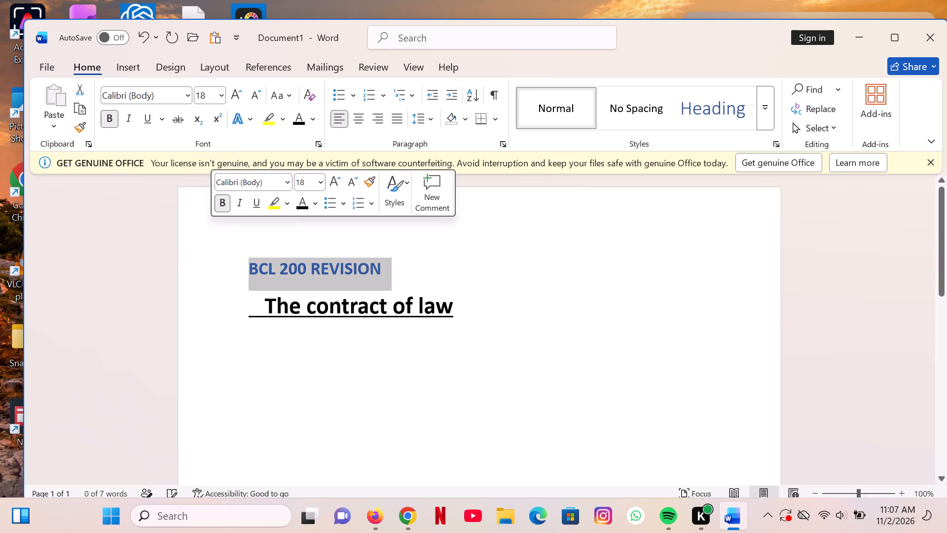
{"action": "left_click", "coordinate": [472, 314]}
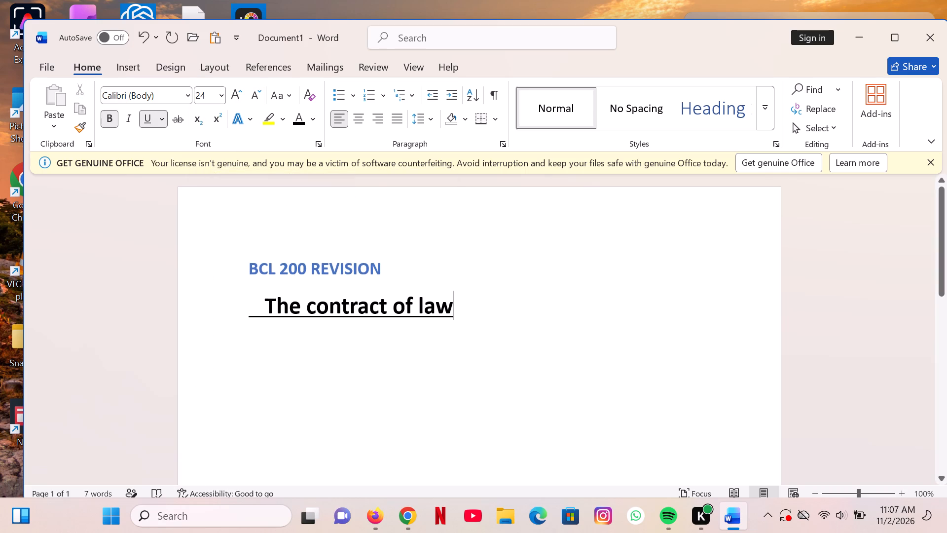
Start a new line below the subheading with bold and underline off and font size 16.
{"action": "key", "text": "Return"}
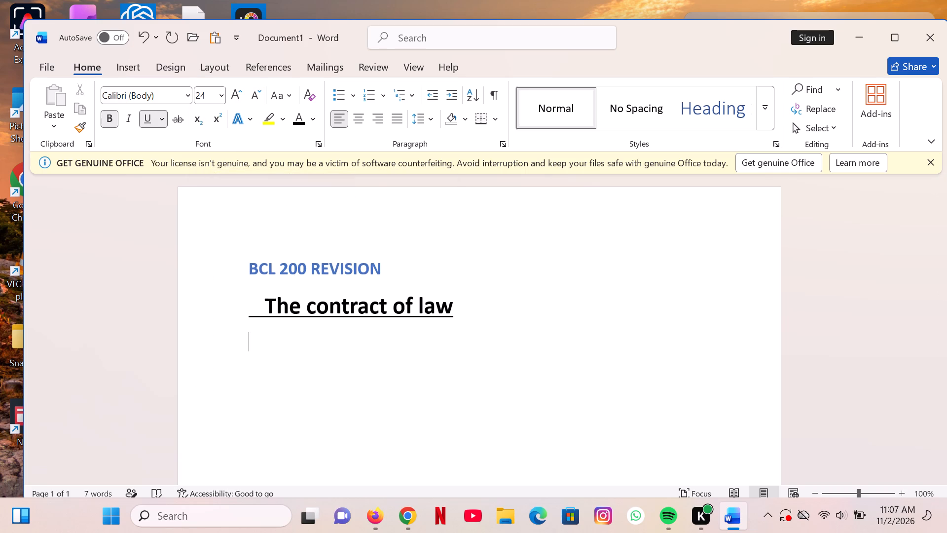
{"action": "left_click", "coordinate": [105, 118]}
{"action": "left_click", "coordinate": [150, 127]}
{"action": "left_click", "coordinate": [223, 97]}
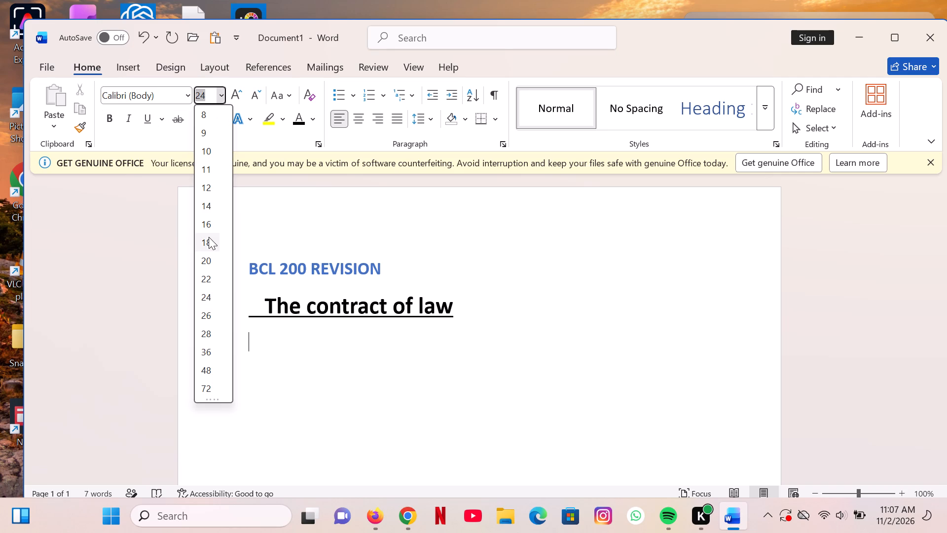
{"action": "left_click", "coordinate": [212, 228]}
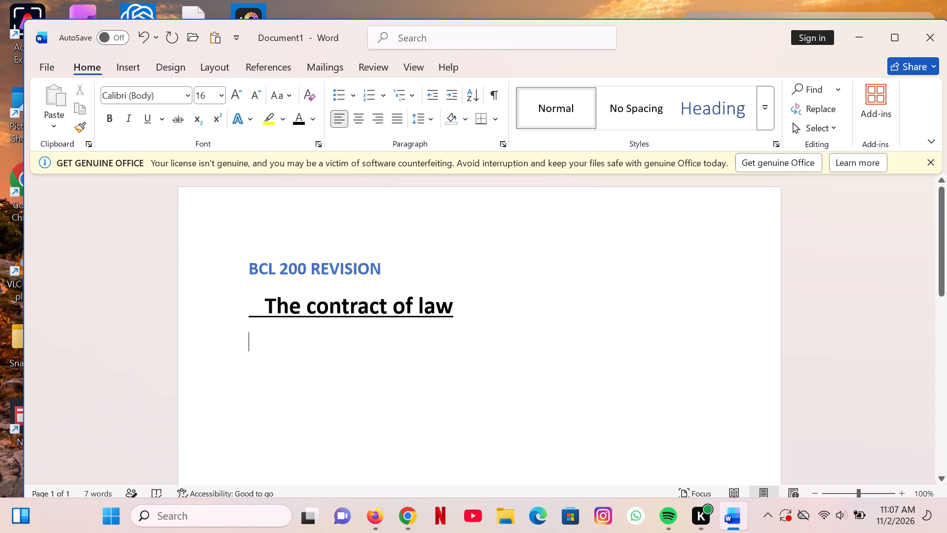
Start a numbered list in the 1., 2., 3. format with the first item "Executed and Executory contract".
{"action": "left_click", "coordinate": [378, 95]}
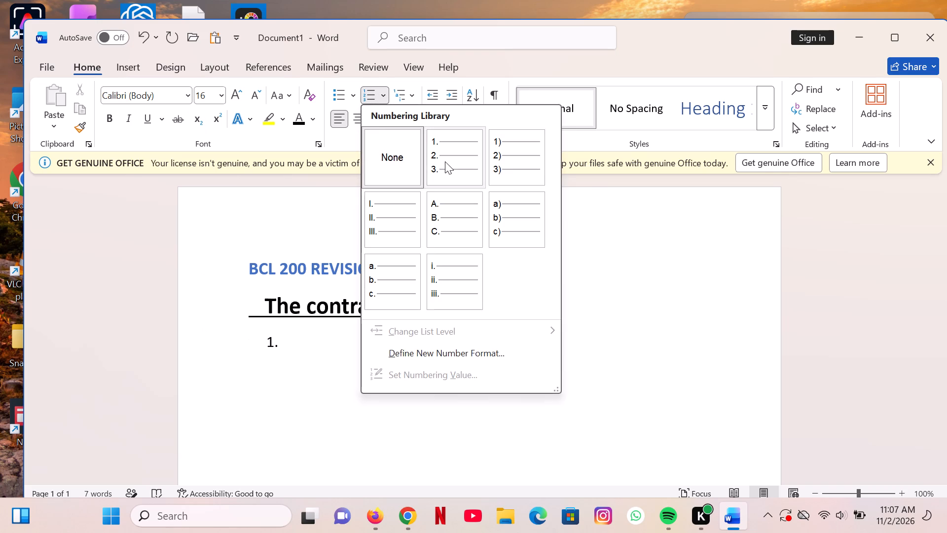
{"action": "left_click", "coordinate": [445, 161]}
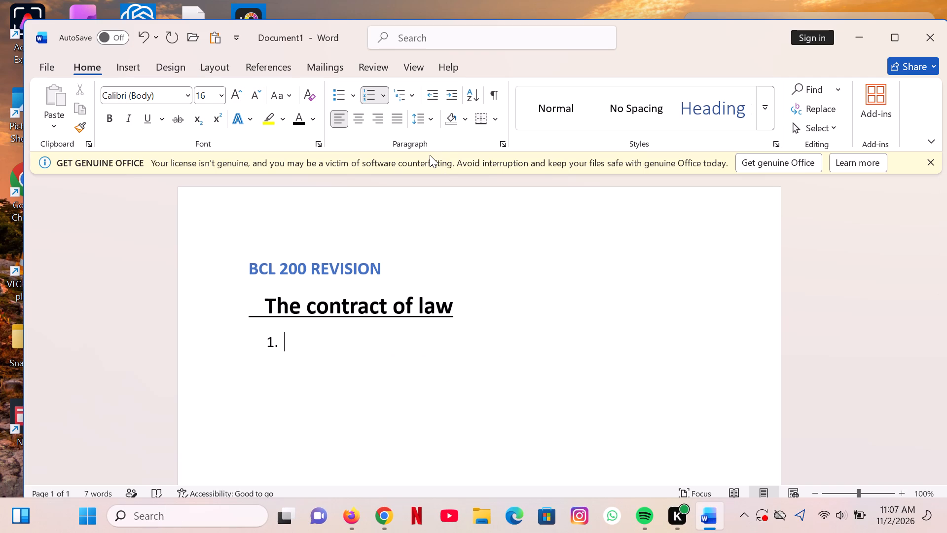
{"action": "key", "text": "e"}
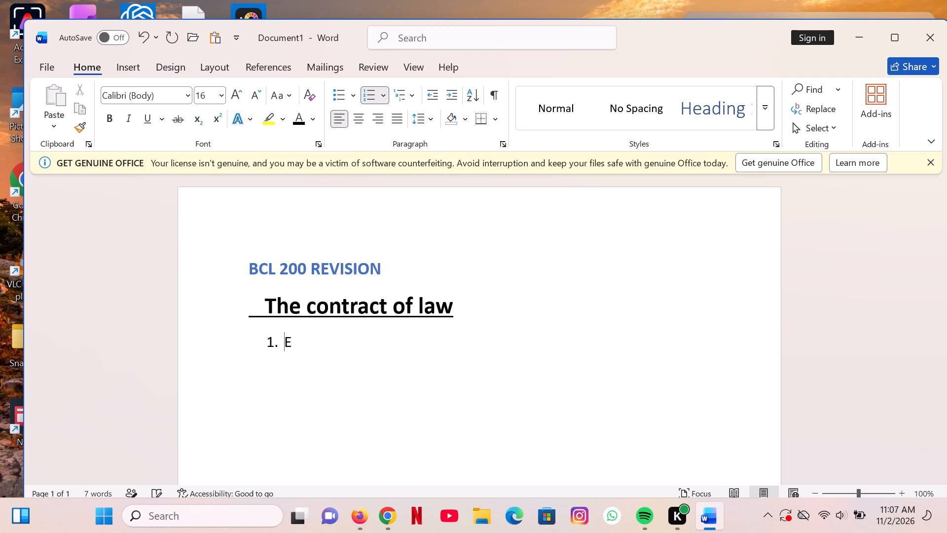
{"action": "type", "text": "xecuted and"}
{"action": "key", "text": "space"}
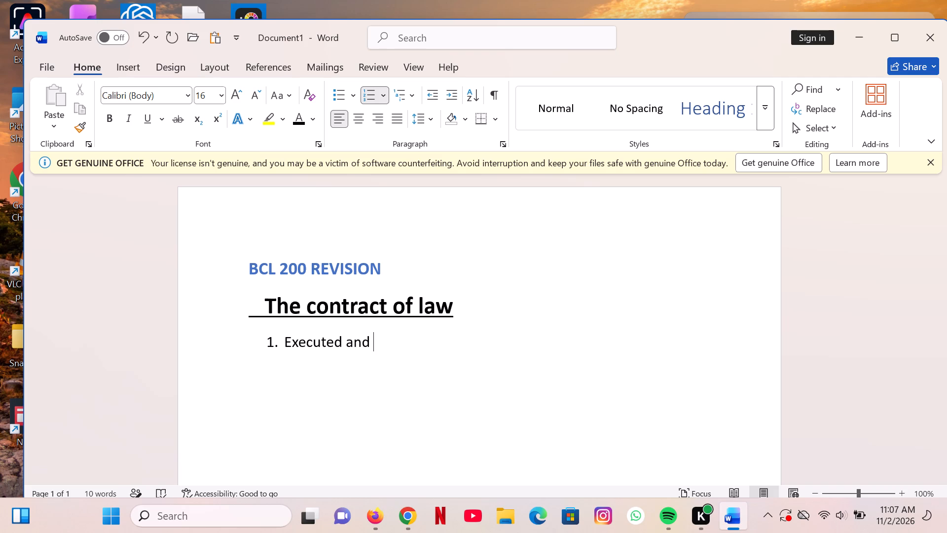
{"action": "type", "text": "xe"}
{"action": "key", "text": "c"}
{"action": "type", "text": "utory"}
{"action": "key", "text": "space"}
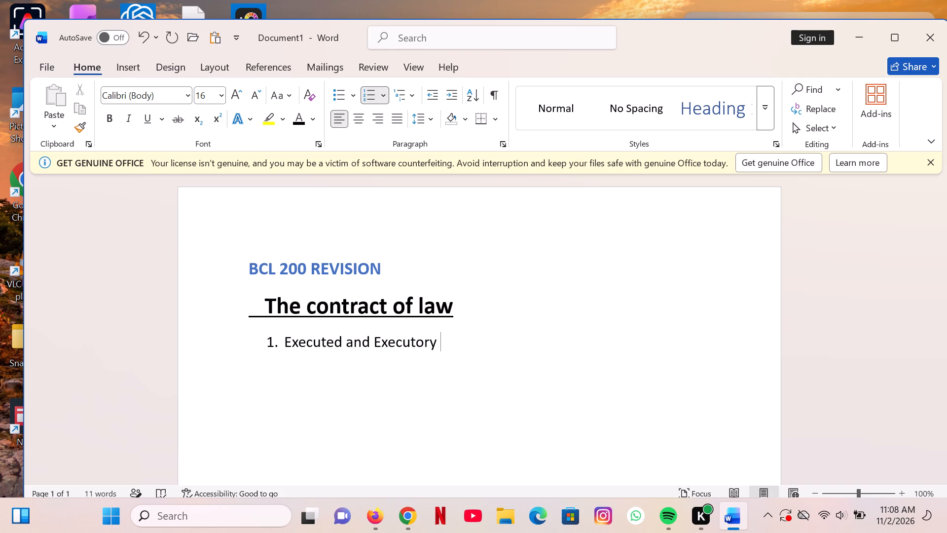
{"action": "type", "text": "contract"}
Add the second numbered list item "Valid, void and voidable contract".
{"action": "key", "text": "Return"}
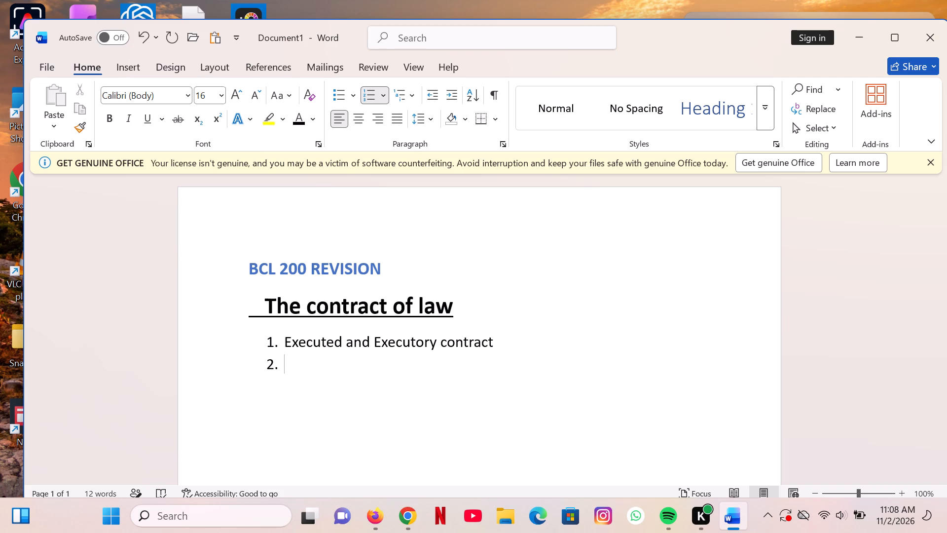
{"action": "type", "text": "vali"}
{"action": "key", "text": "space"}
{"action": "key", "text": "BackSpace"}
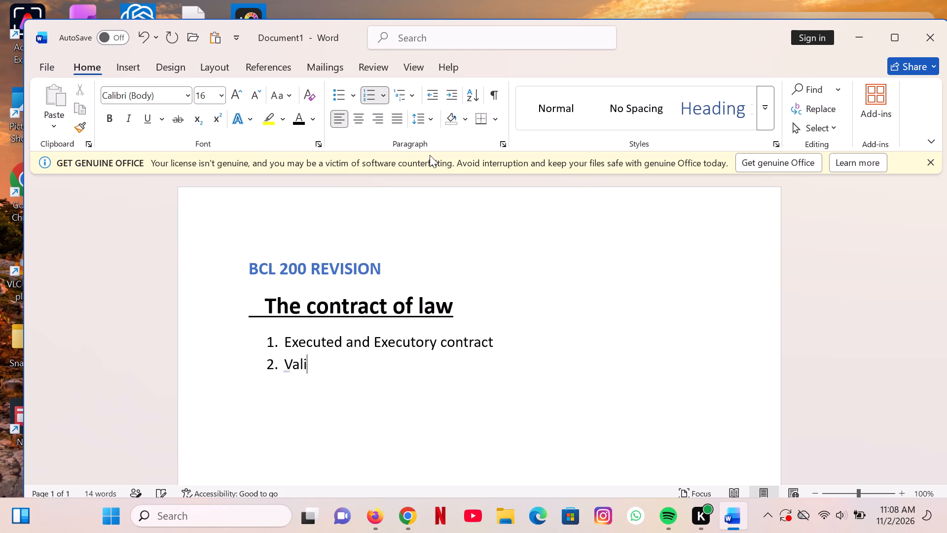
{"action": "key", "text": "d"}
{"action": "type", "text": ","}
{"action": "key", "text": "space"}
{"action": "type", "text": "voi"}
{"action": "key", "text": "d"}
{"action": "key", "text": "space"}
{"action": "type", "text": "and"}
{"action": "key", "text": "space"}
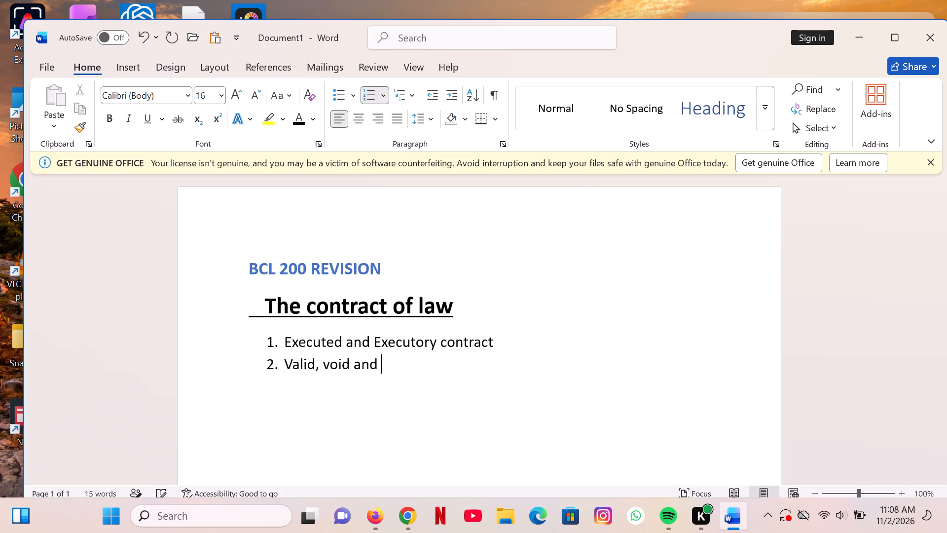
{"action": "type", "text": "voidable"}
{"action": "key", "text": "space"}
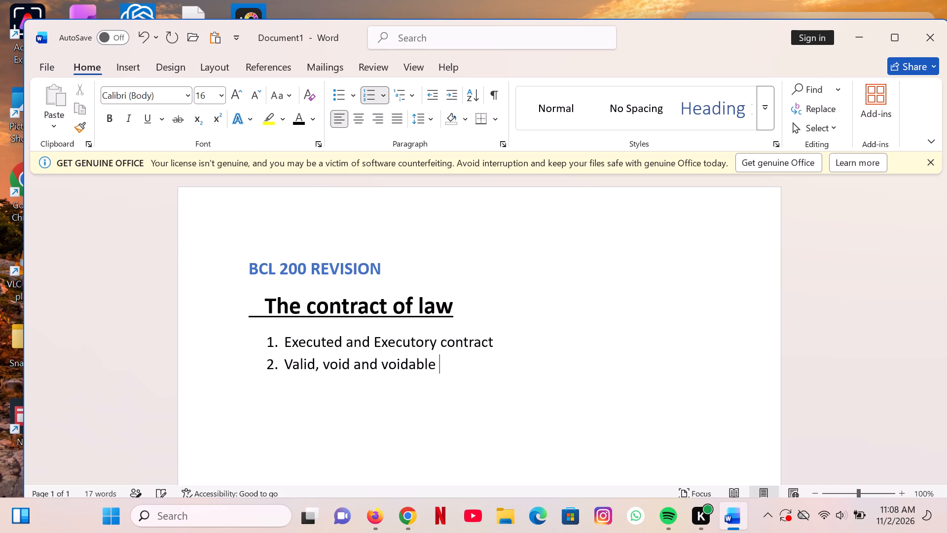
{"action": "type", "text": "contra"}
{"action": "type", "text": "ct"}
Add the third numbered list item "Bilateral and Unilateral contract".
{"action": "key", "text": "Return"}
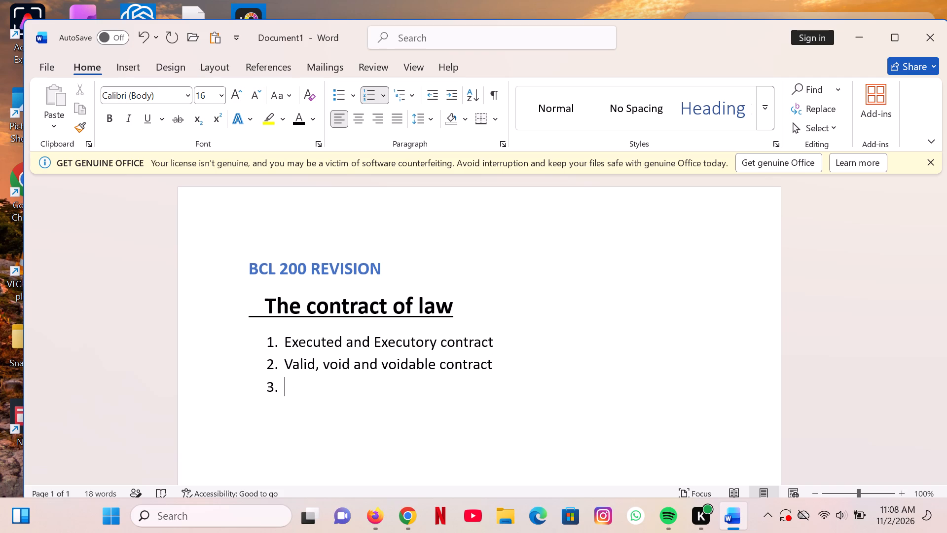
{"action": "key", "text": "b"}
{"action": "key", "text": "i"}
{"action": "type", "text": "lateral and"}
{"action": "key", "text": "space"}
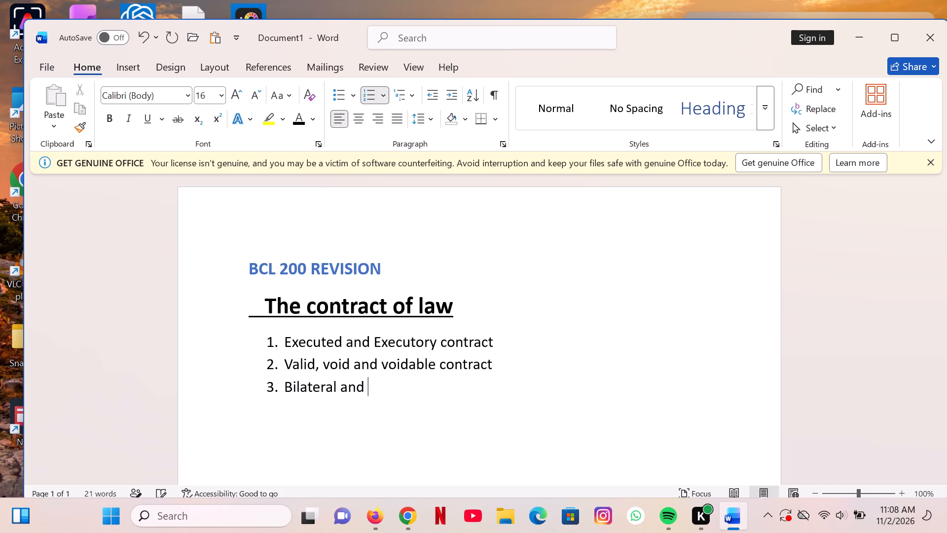
{"action": "type", "text": "ni"}
{"action": "type", "text": "lateral"}
{"action": "key", "text": "space"}
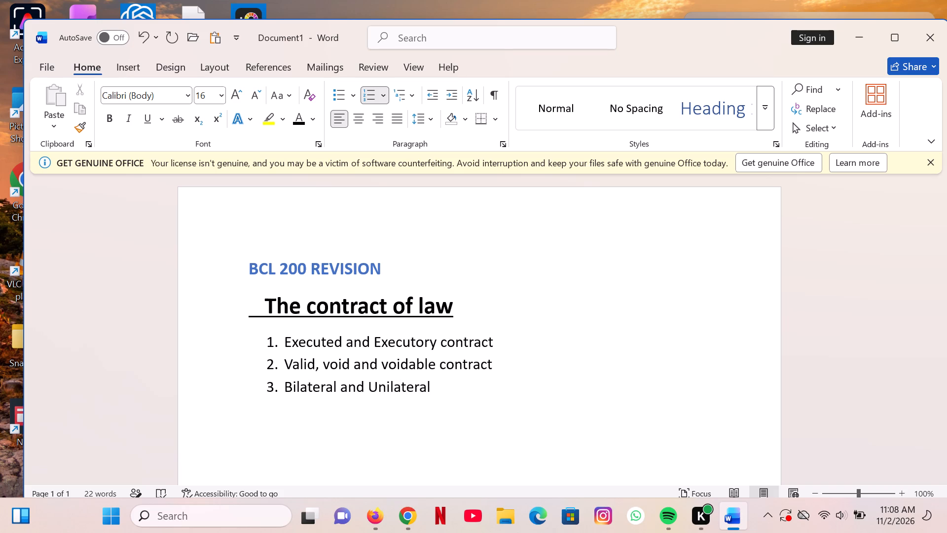
{"action": "type", "text": "con"}
{"action": "type", "text": "tract"}
Add the fourth numbered list item "Express and Implied contract".
{"action": "key", "text": "Return"}
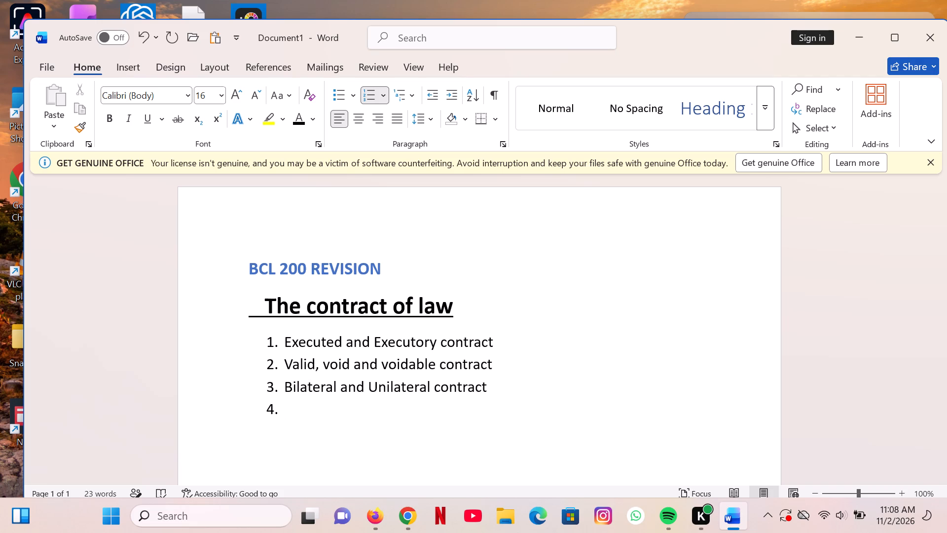
{"action": "key", "text": "e"}
{"action": "key", "text": "BackSpace"}
{"action": "key", "text": "x"}
{"action": "key", "text": "BackSpace"}
{"action": "key", "text": "e"}
{"action": "key", "text": "x"}
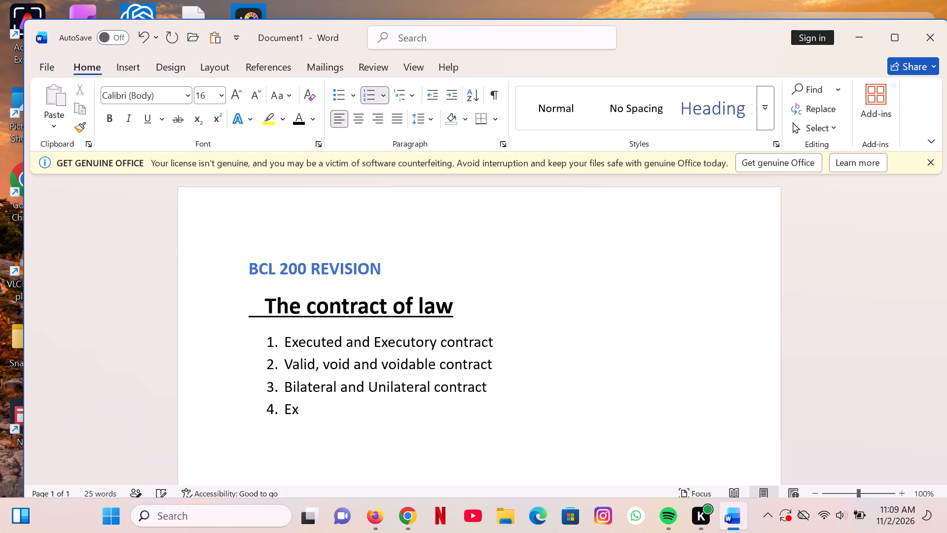
{"action": "type", "text": "press and"}
{"action": "key", "text": "space"}
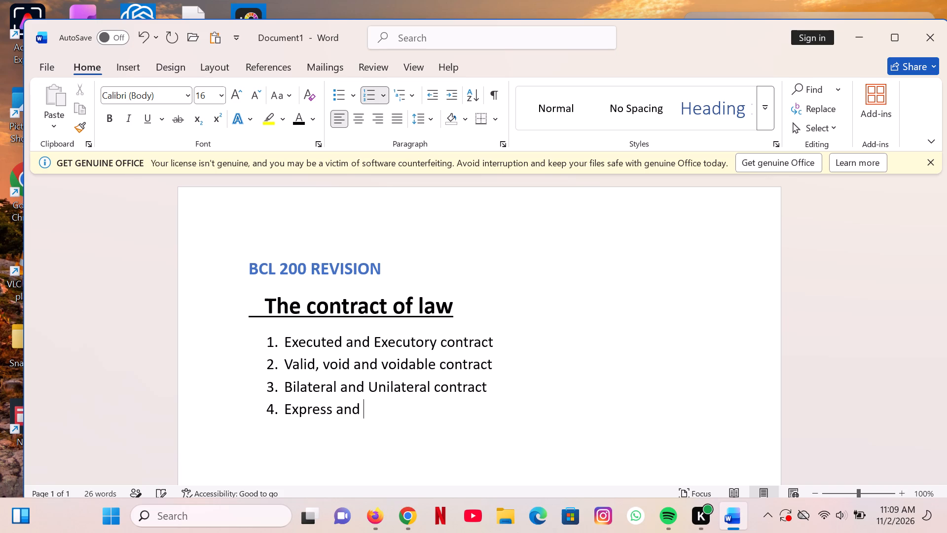
{"action": "type", "text": "mplaed"}
{"action": "key", "text": "space"}
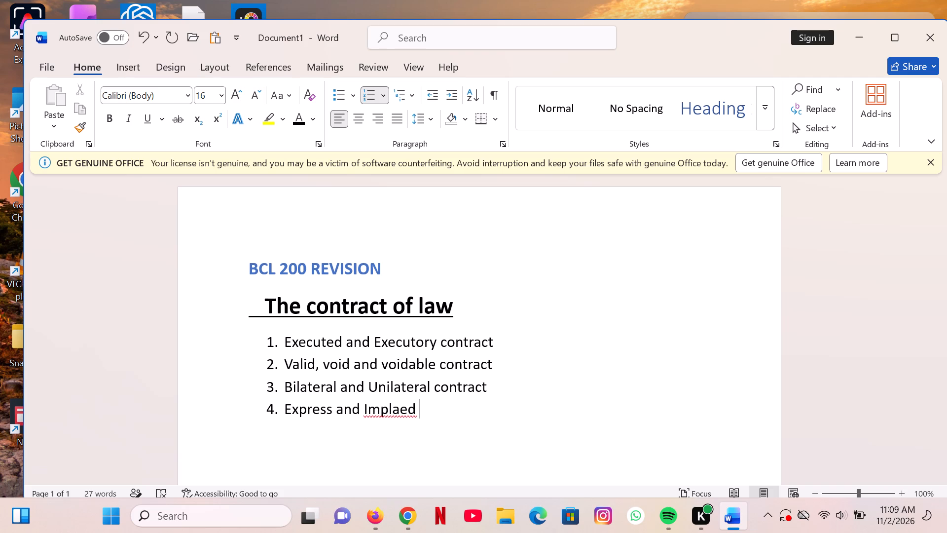
{"action": "key", "text": "BackSpace"}
{"action": "key", "text": "BackSpace"}
{"action": "key", "text": "BackSpace"}
{"action": "key", "text": "BackSpace"}
{"action": "type", "text": "ied"}
{"action": "key", "text": "space"}
{"action": "type", "text": "com"}
{"action": "key", "text": "BackSpace"}
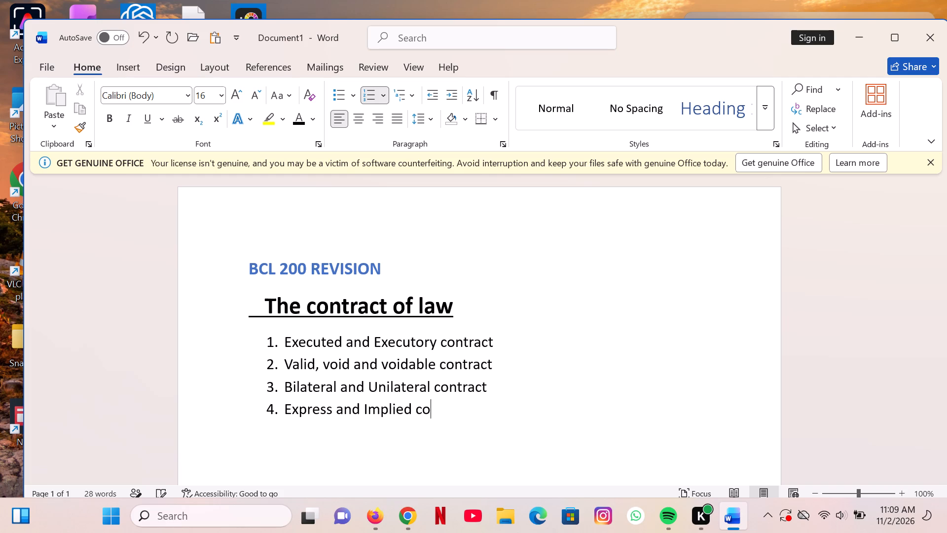
{"action": "type", "text": "ntract"}
Start the fifth numbered list item with the text "Illegal and Unforcable".
{"action": "key", "text": "Return"}
{"action": "key", "text": "i"}
{"action": "type", "text": "ll"}
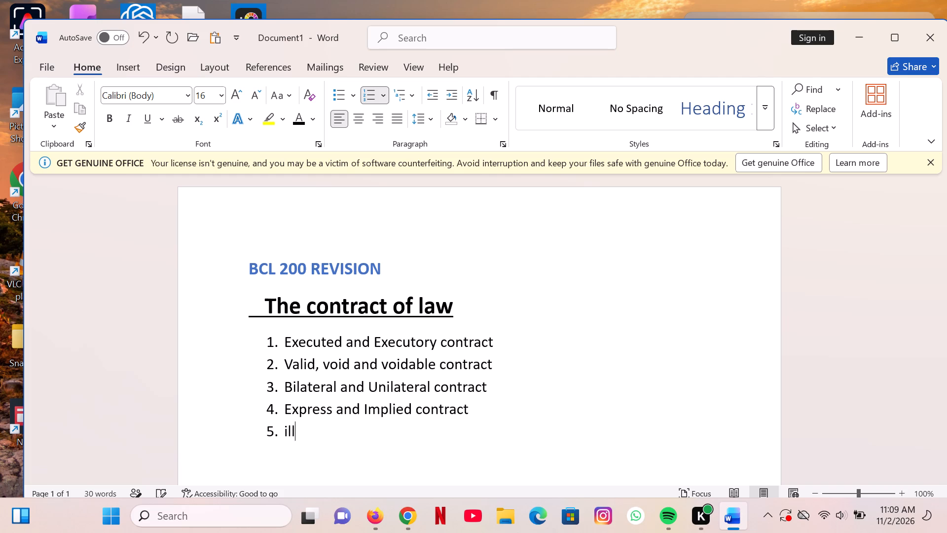
{"action": "type", "text": "ega"}
{"action": "type", "text": "l"}
{"action": "key", "text": "space"}
{"action": "type", "text": "and"}
{"action": "key", "text": "space"}
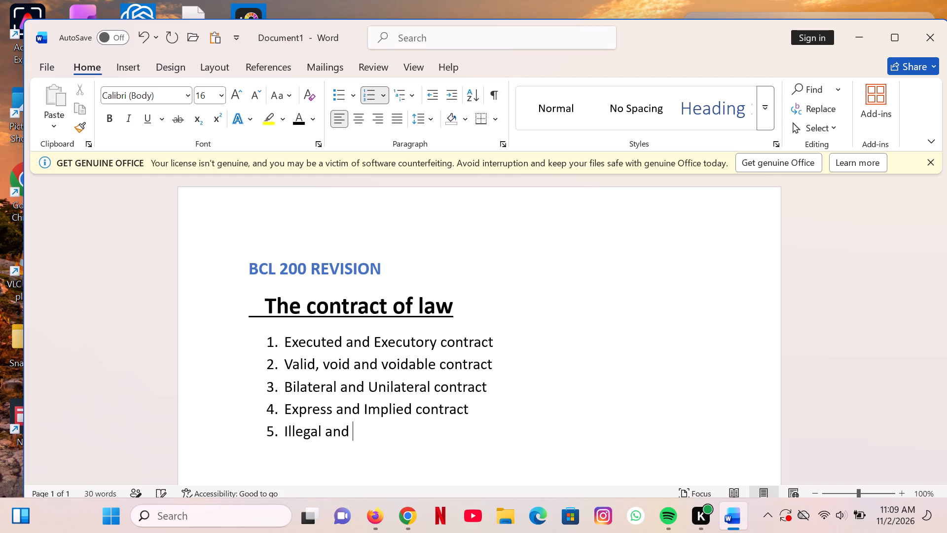
{"action": "type", "text": "un"}
{"action": "key", "text": "BackSpace"}
{"action": "key", "text": "BackSpace"}
{"action": "key", "text": "n"}
{"action": "type", "text": "forca"}
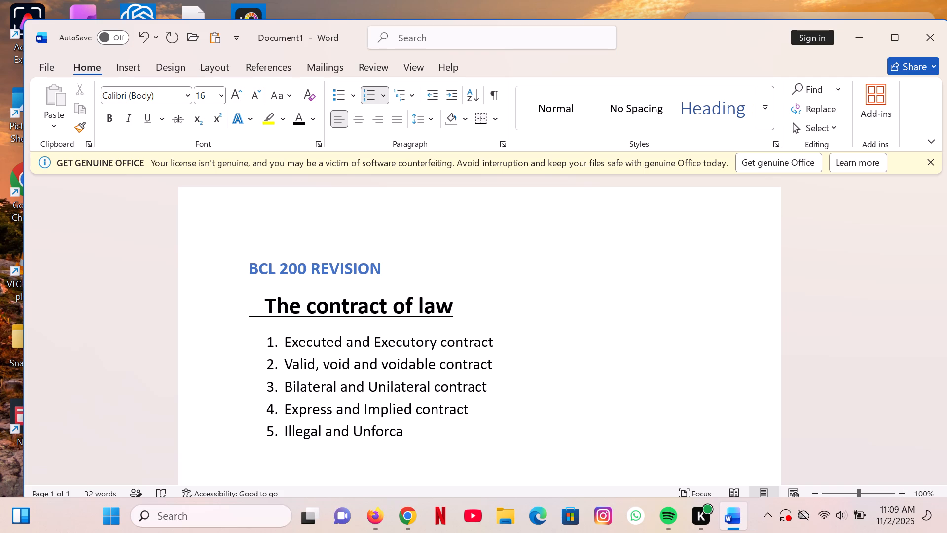
{"action": "type", "text": "ble"}
{"action": "key", "text": "space"}
Rewrite the last word of the fifth list item as "Unenforcable".
{"action": "key", "text": "BackSpace"}
{"action": "key", "text": "BackSpace"}
{"action": "key", "text": "BackSpace"}
{"action": "key", "text": "BackSpace"}
{"action": "key", "text": "BackSpace"}
{"action": "key", "text": "BackSpace"}
{"action": "key", "text": "BackSpace"}
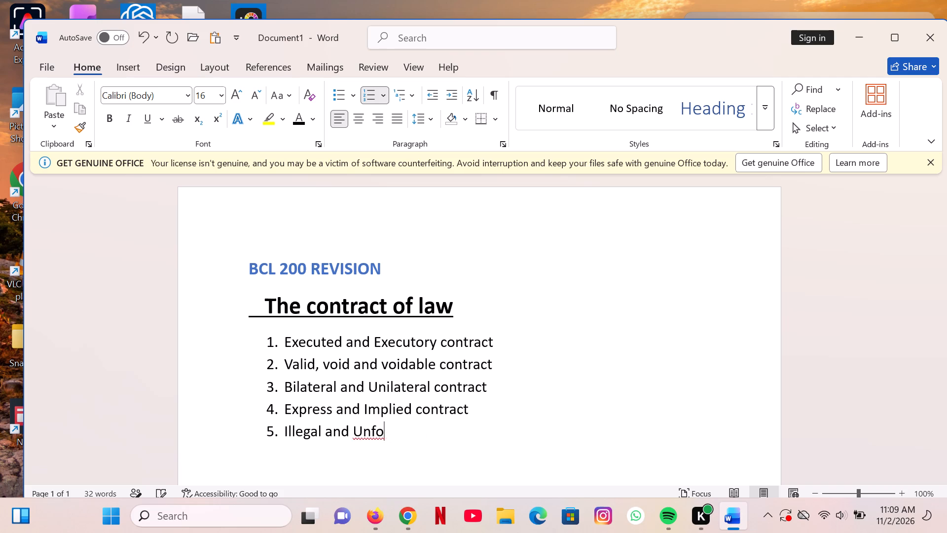
{"action": "key", "text": "BackSpace"}
{"action": "key", "text": "BackSpace"}
{"action": "type", "text": "en"}
{"action": "type", "text": "for"}
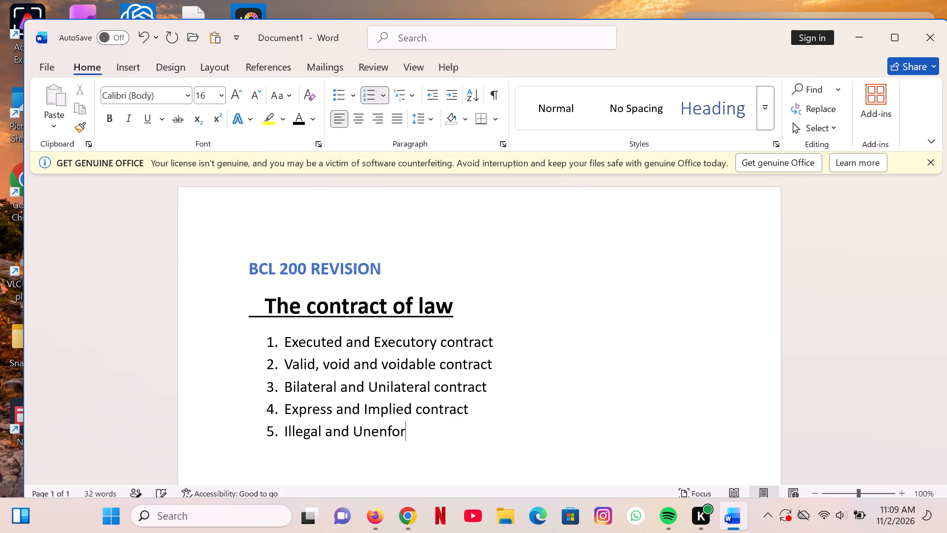
{"action": "type", "text": "ca"}
{"action": "type", "text": "ble"}
{"action": "key", "text": "space"}
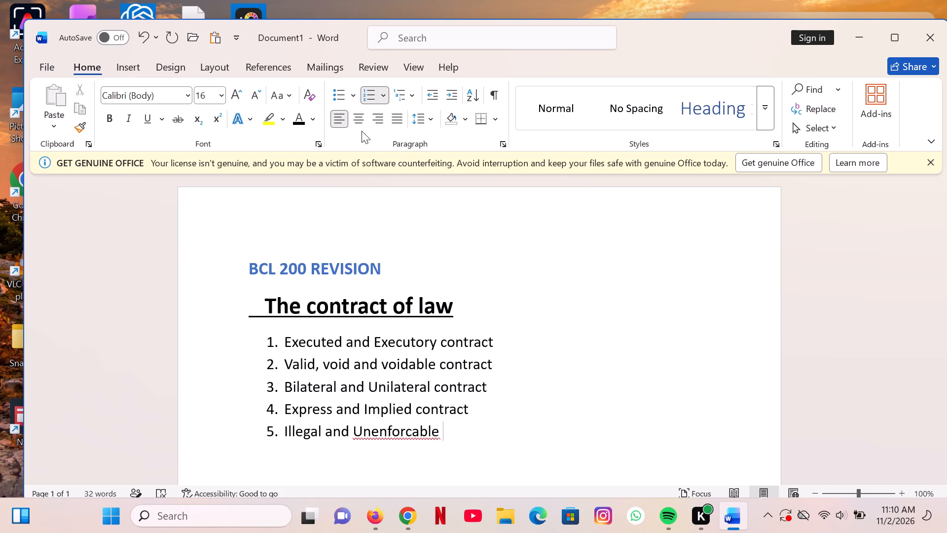
Insert an "i" after the "c" in the fifth item's last word, making it "Unenforciable".
{"action": "left_click", "coordinate": [410, 431]}
{"action": "key", "text": "i"}
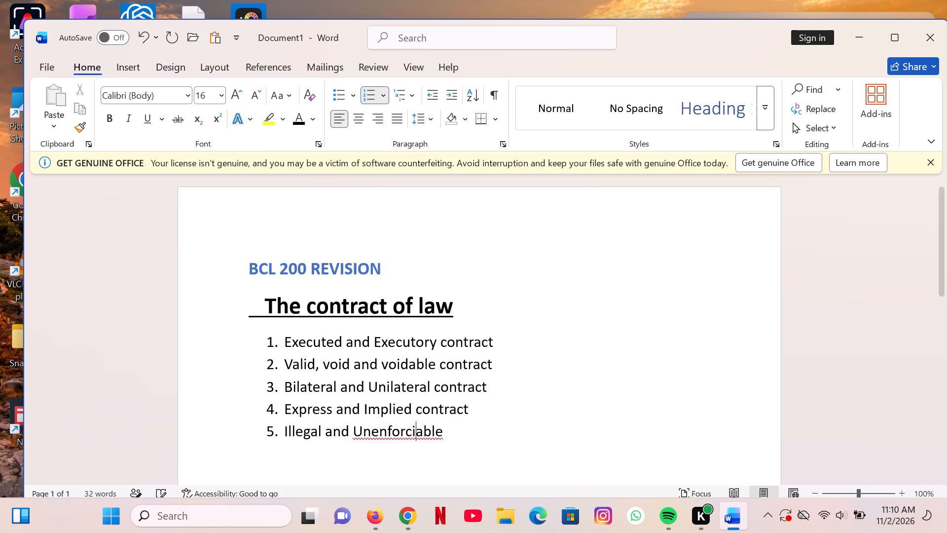
Complete the fifth list item by adding the word "contract" at its end.
{"action": "left_click", "coordinate": [461, 441]}
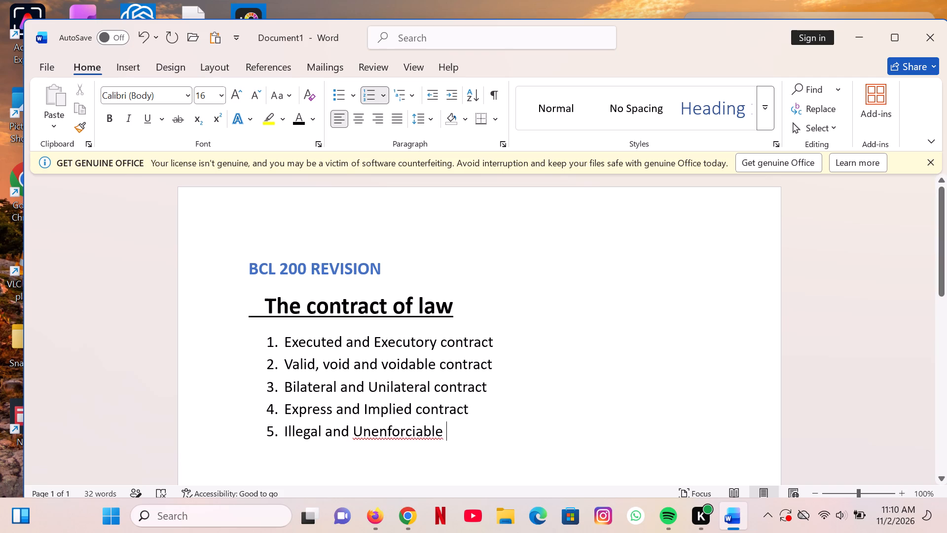
{"action": "key", "text": "space"}
{"action": "type", "text": "co"}
{"action": "type", "text": "ntracy"}
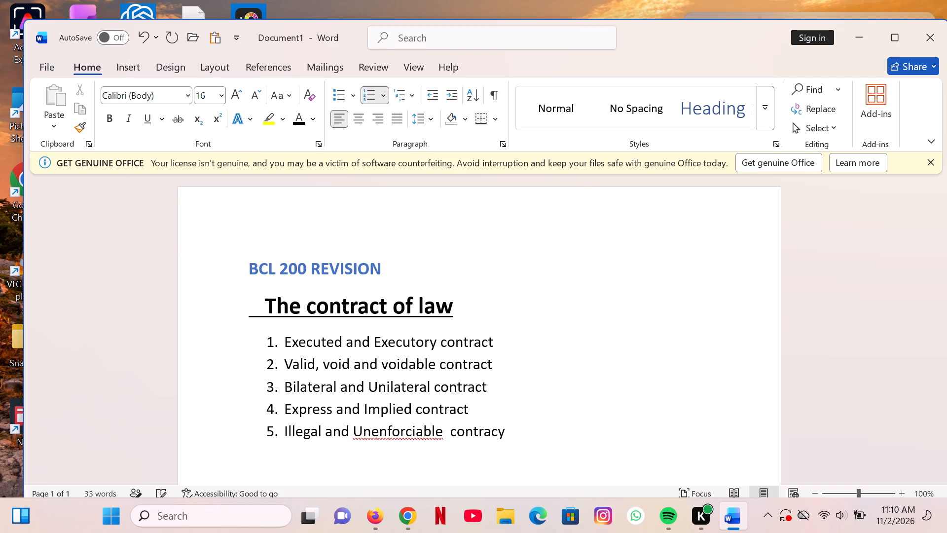
{"action": "key", "text": "equal"}
{"action": "key", "text": "t"}
{"action": "key", "text": "BackSpace"}
{"action": "key", "text": "BackSpace"}
{"action": "key", "text": "BackSpace"}
{"action": "key", "text": "BackSpace"}
{"action": "type", "text": "ct"}
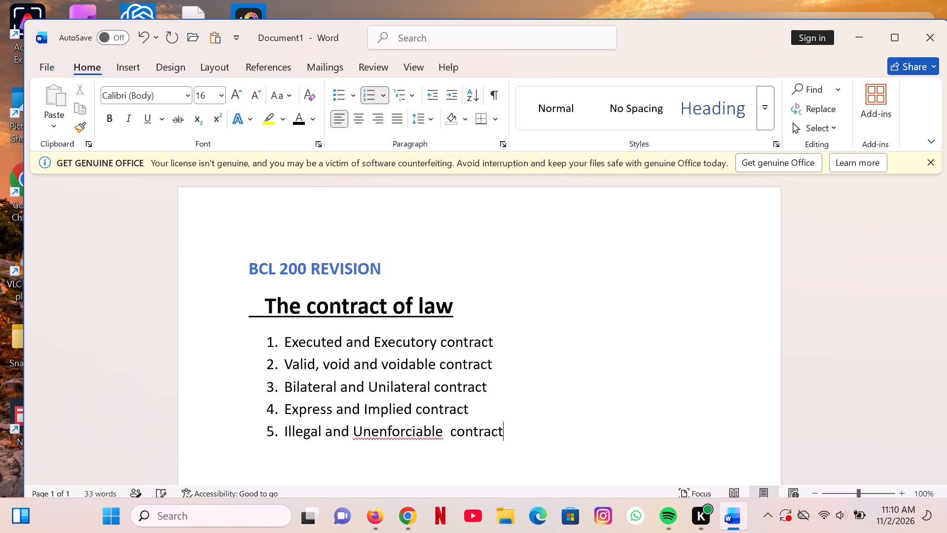
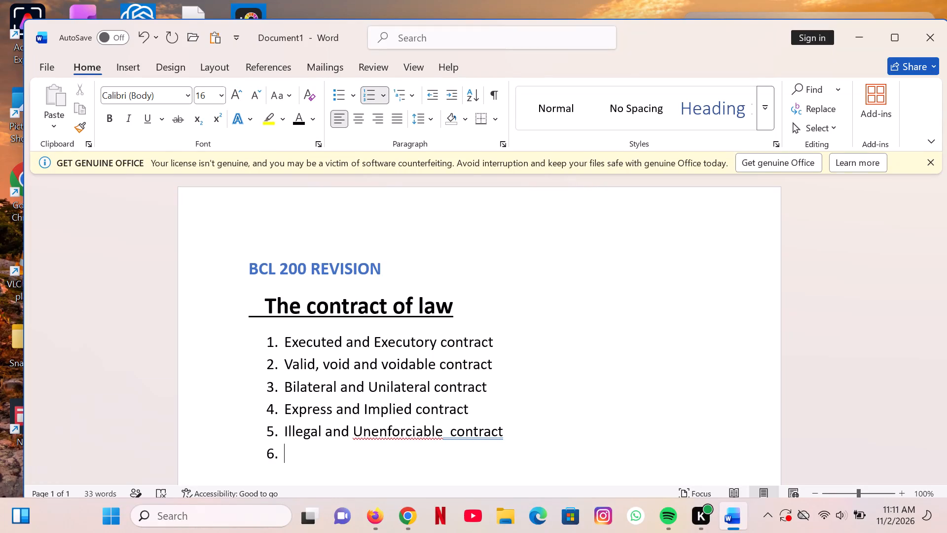
End the numbered list after its fifth item and add an indented line reading "Vitiating factors of a contract" below it.
{"action": "key", "text": "BackSpace"}
{"action": "key", "text": "space"}
{"action": "key", "text": "space"}
{"action": "key", "text": "space"}
{"action": "key", "text": "space"}
{"action": "key", "text": "space"}
{"action": "key", "text": "space"}
{"action": "key", "text": "space"}
{"action": "key", "text": "space"}
{"action": "key", "text": "space"}
{"action": "key", "text": "v"}
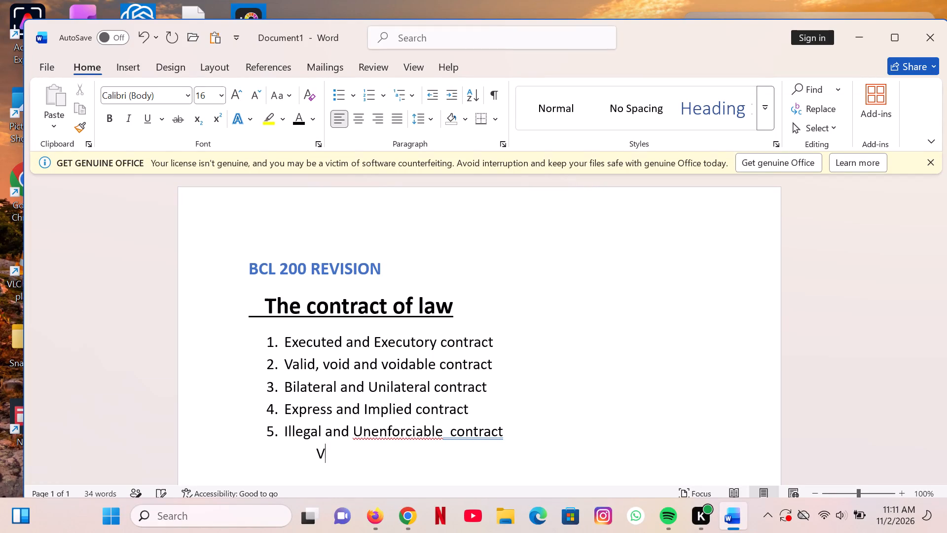
{"action": "type", "text": "itu"}
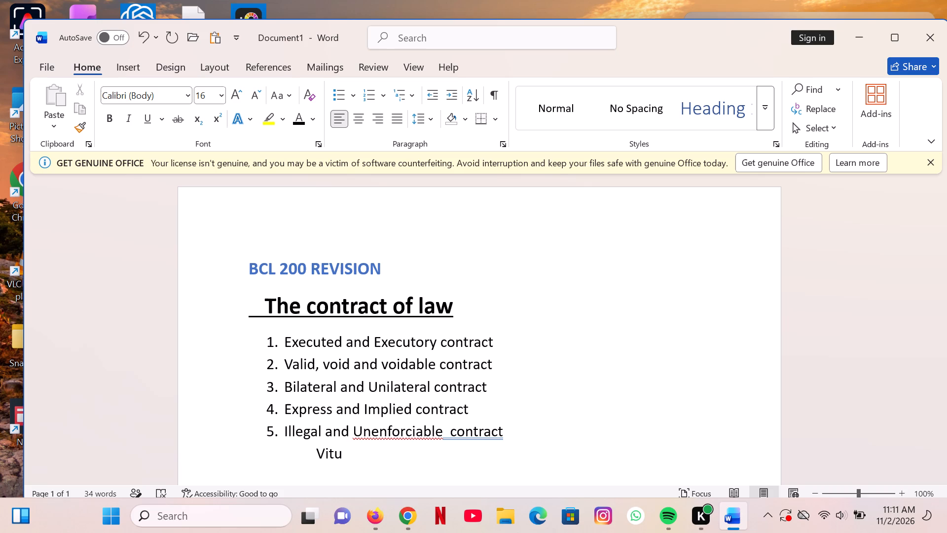
{"action": "key", "text": "BackSpace"}
{"action": "type", "text": "iating"}
{"action": "key", "text": "space"}
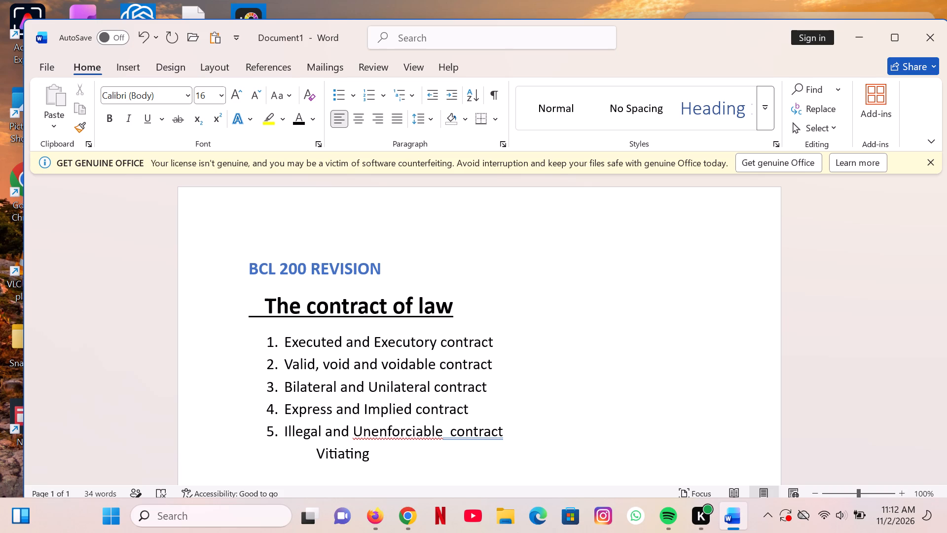
{"action": "type", "text": "factors"}
{"action": "key", "text": "space"}
{"action": "type", "text": "of a"}
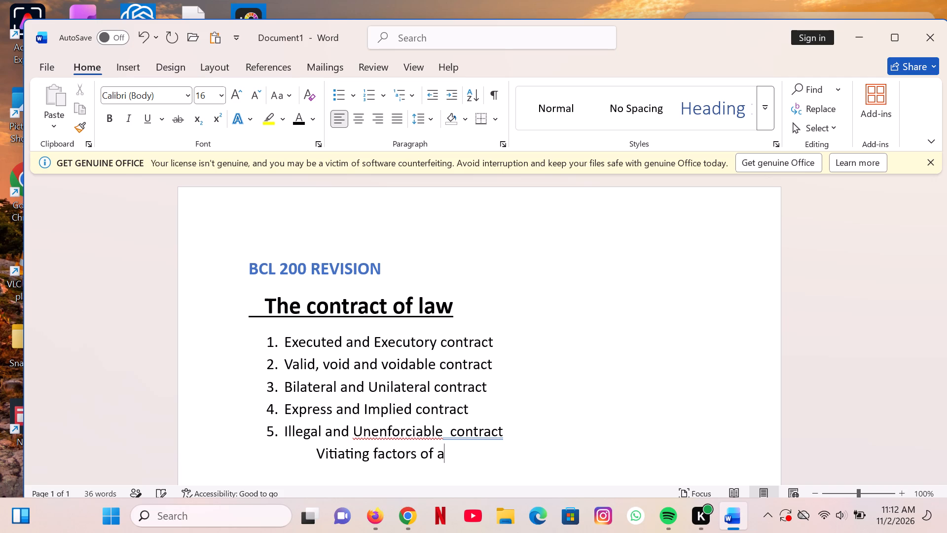
{"action": "key", "text": "space"}
{"action": "type", "text": "contract"}
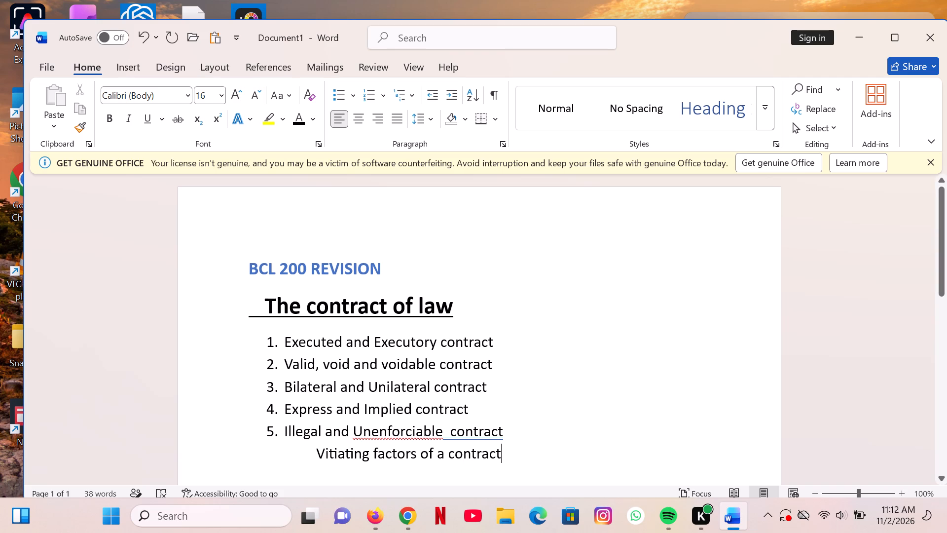
Format the "Vitiating factors of a contract" line as bold, theme blue and font size 20.
{"action": "left_click_drag", "start_coordinate": [510, 461], "coordinate": [281, 467]}
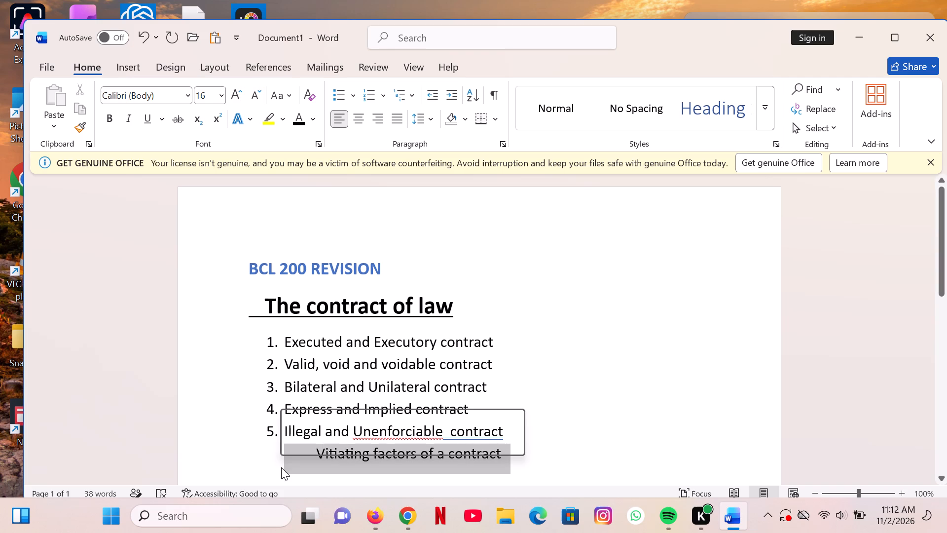
{"action": "left_click", "coordinate": [292, 442]}
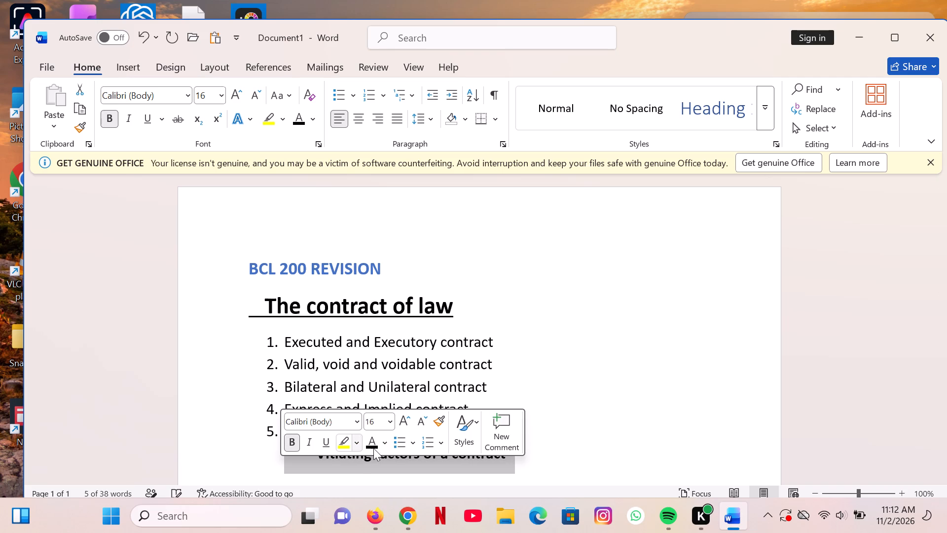
{"action": "left_click", "coordinate": [386, 439]}
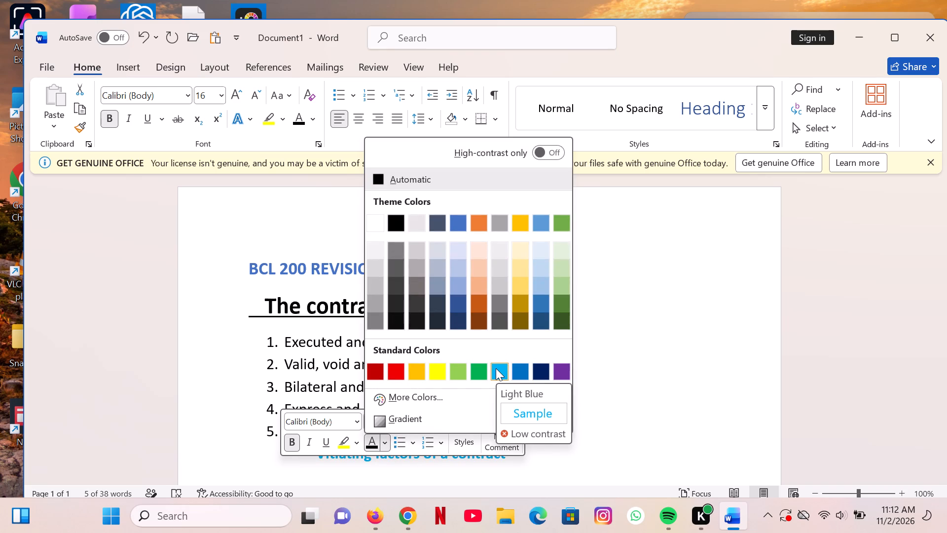
{"action": "left_click", "coordinate": [465, 216]}
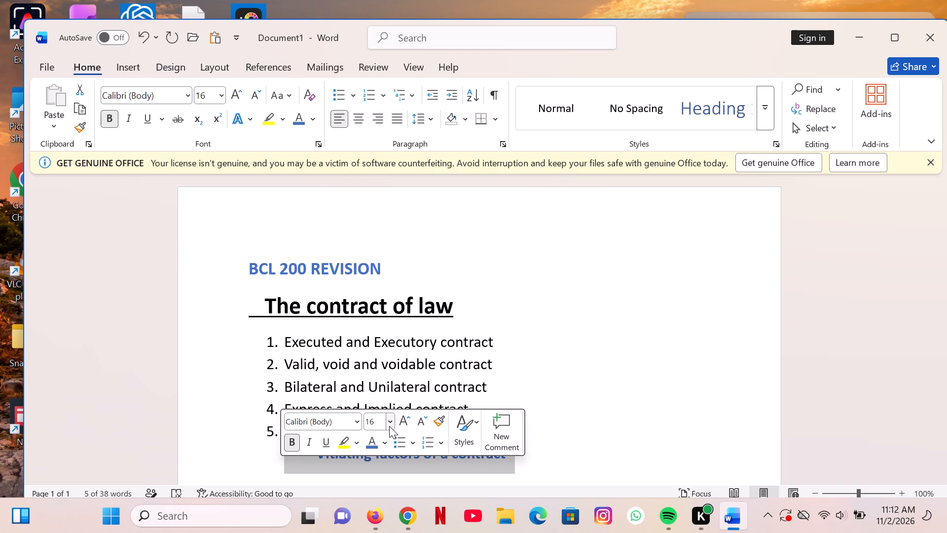
{"action": "left_click", "coordinate": [390, 420]}
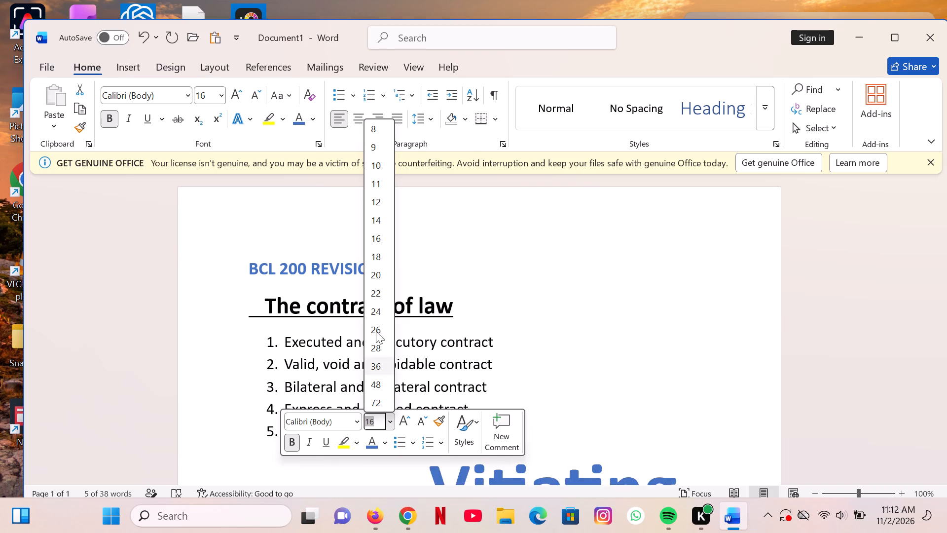
{"action": "left_click", "coordinate": [375, 277]}
{"action": "left_click", "coordinate": [622, 416]}
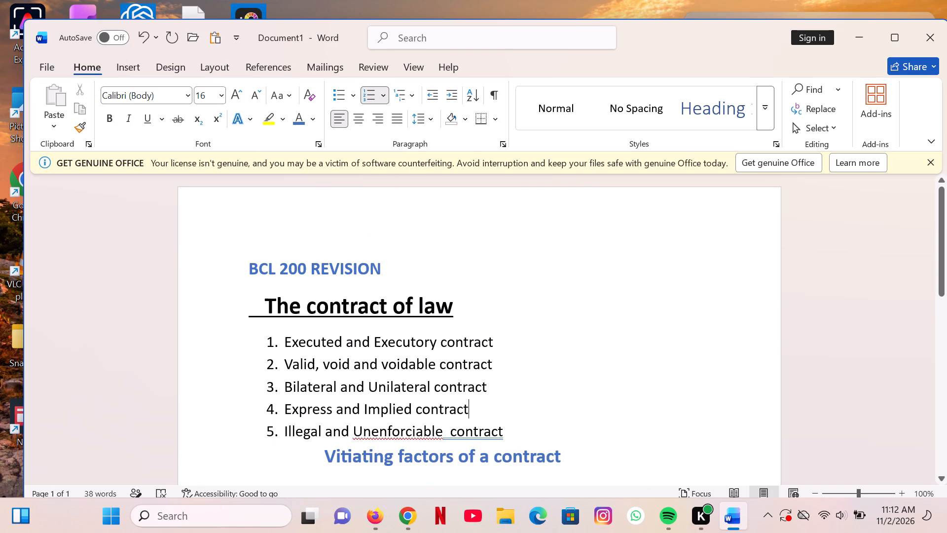
Start a new line below the "Vitiating factors of a contract" heading with non-bold text, automatic font colour and size 16.
{"action": "left_click", "coordinate": [580, 456]}
{"action": "key", "text": "Return"}
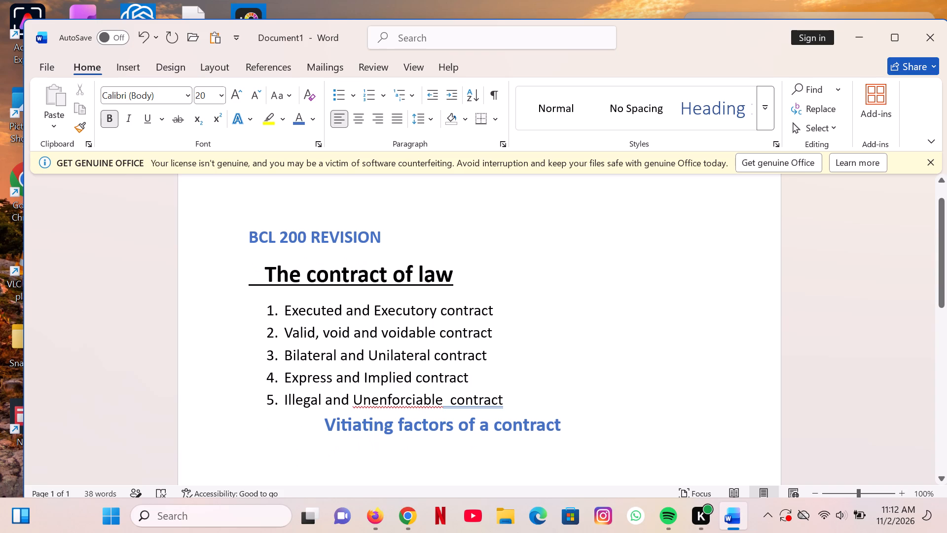
{"action": "left_click", "coordinate": [112, 122]}
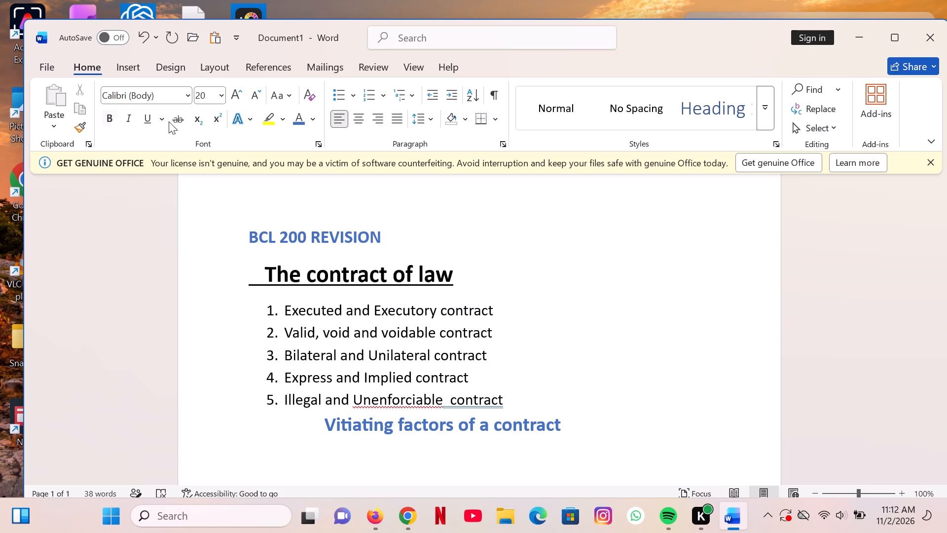
{"action": "left_click", "coordinate": [314, 117]}
{"action": "left_click", "coordinate": [319, 175]}
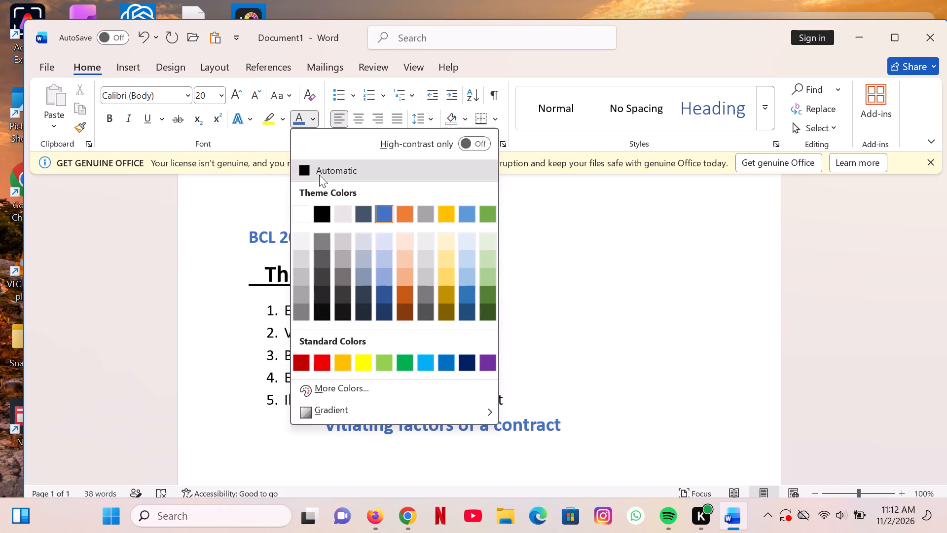
{"action": "left_click", "coordinate": [217, 91]}
{"action": "left_click", "coordinate": [213, 204]}
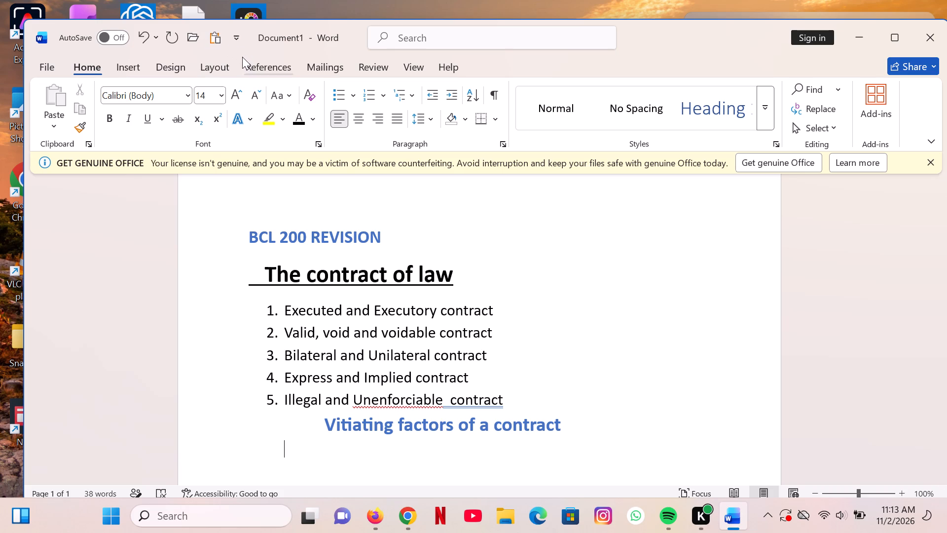
{"action": "left_click", "coordinate": [223, 91]}
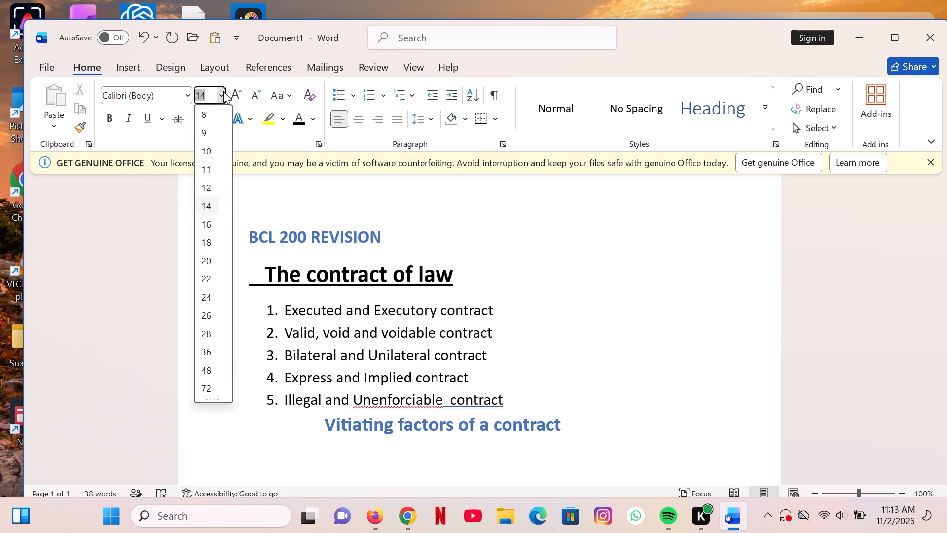
{"action": "left_click", "coordinate": [211, 223]}
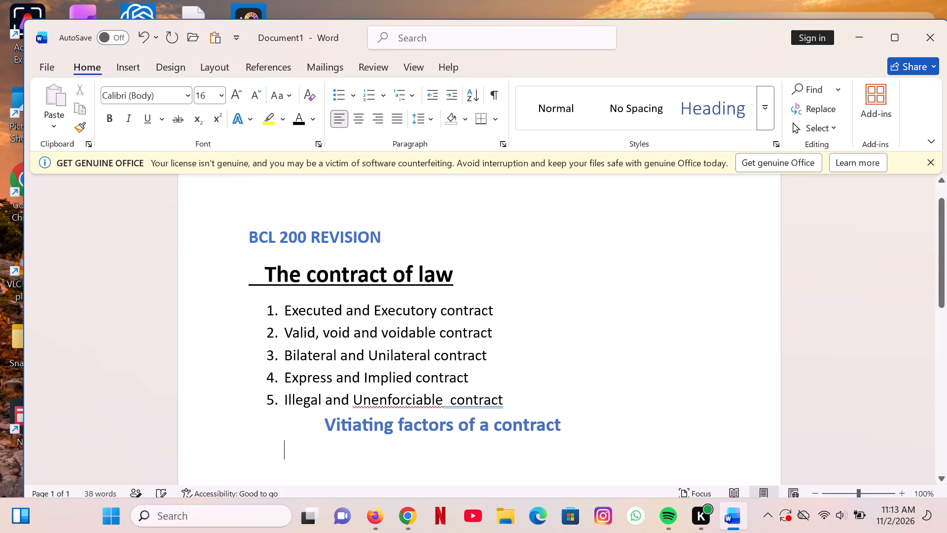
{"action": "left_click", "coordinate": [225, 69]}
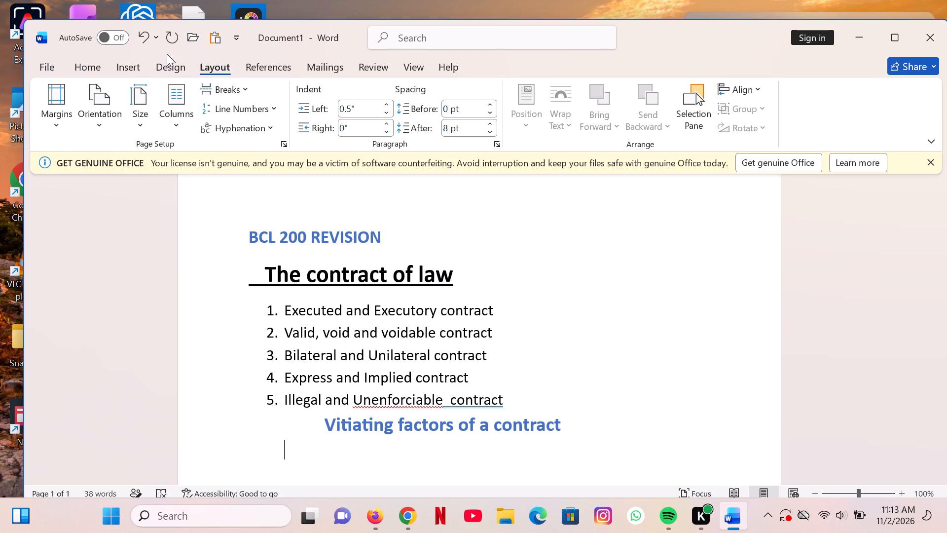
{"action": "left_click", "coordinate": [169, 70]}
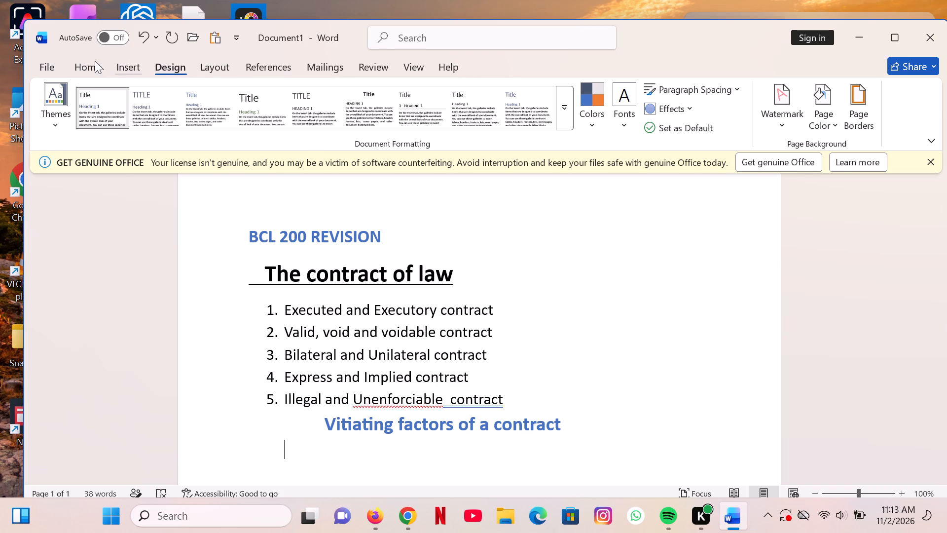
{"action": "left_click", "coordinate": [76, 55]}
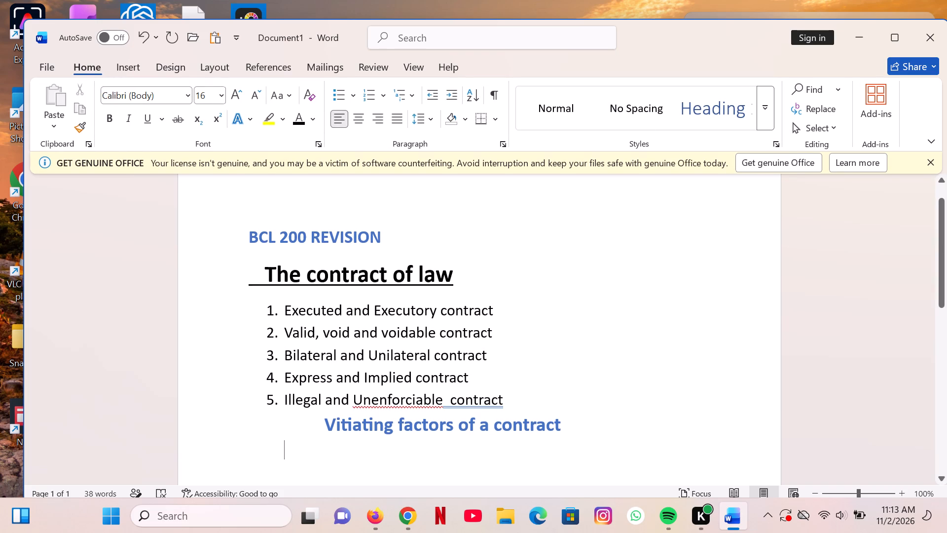
Begin a numbered list on the empty line below the vitiating factors heading, with numbering restarted at 1.
{"action": "left_click_drag", "start_coordinate": [944, 244], "coordinate": [946, 268]}
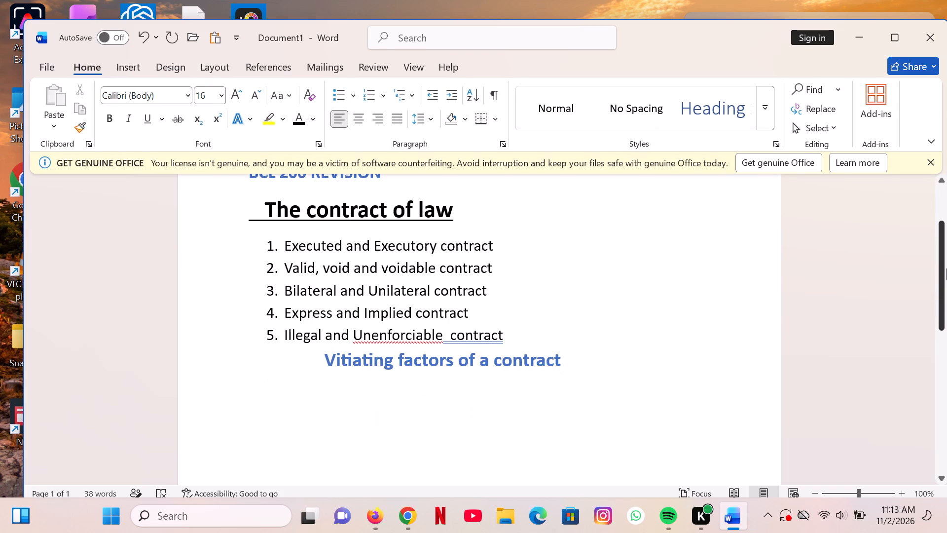
{"action": "left_click_drag", "start_coordinate": [946, 268], "coordinate": [946, 284]}
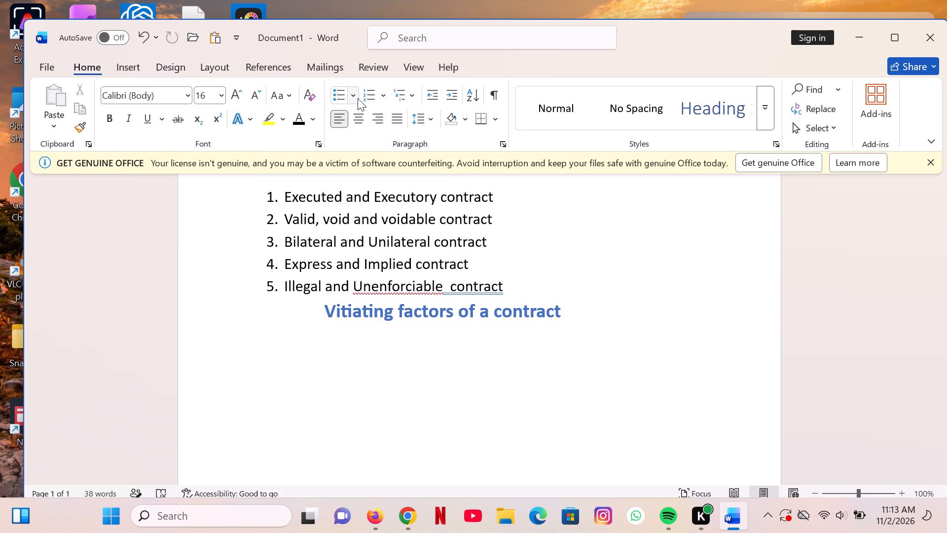
{"action": "left_click", "coordinate": [375, 94]}
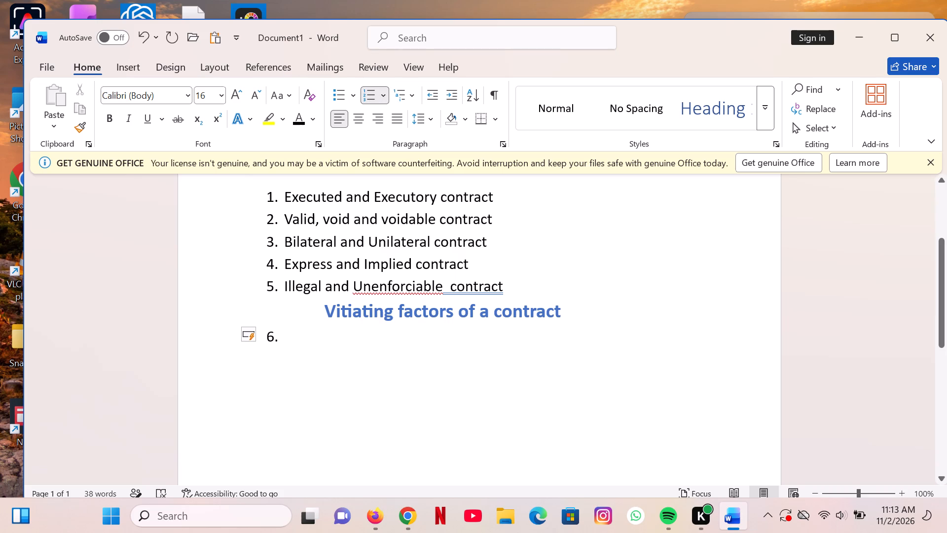
{"action": "left_click", "coordinate": [258, 332]}
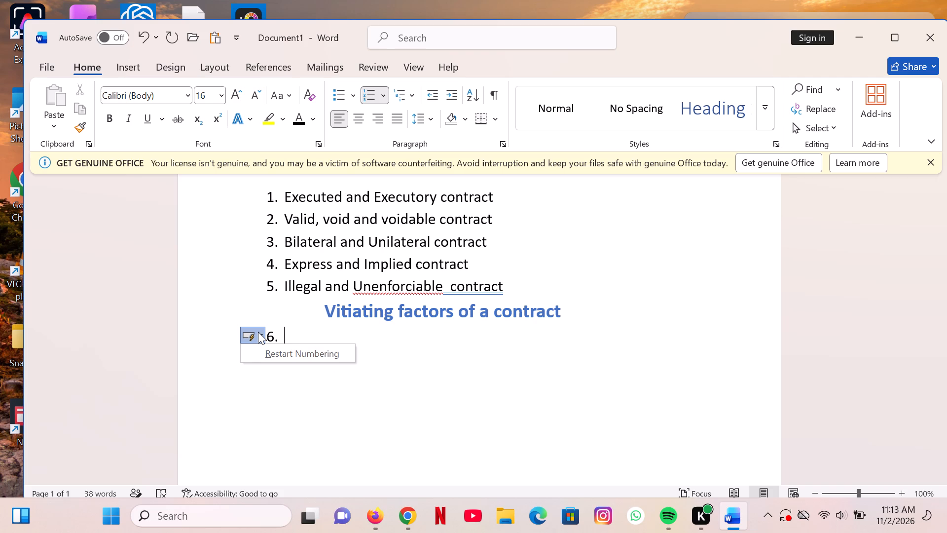
{"action": "left_click", "coordinate": [285, 352]}
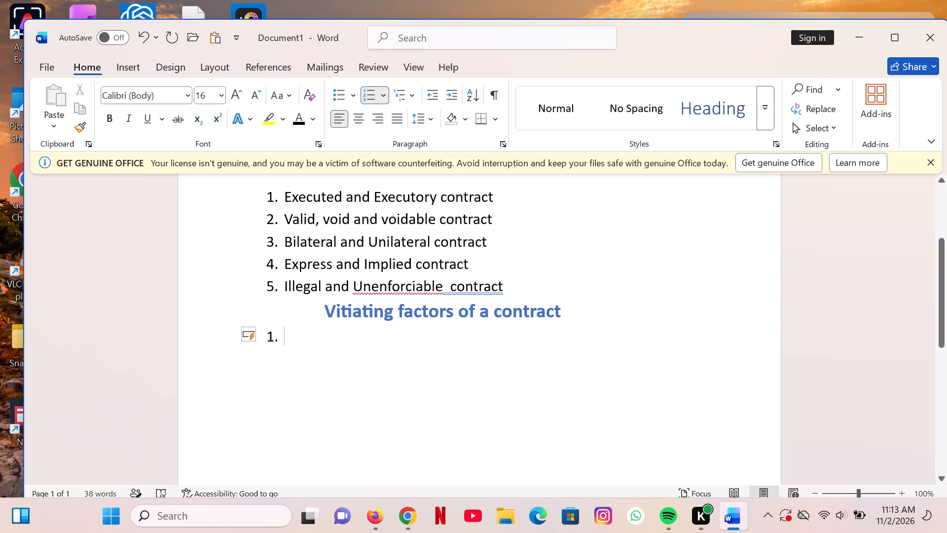
Enter "Mistakes" and "Duress" as the first two items of the vitiating factors list.
{"action": "key", "text": "m"}
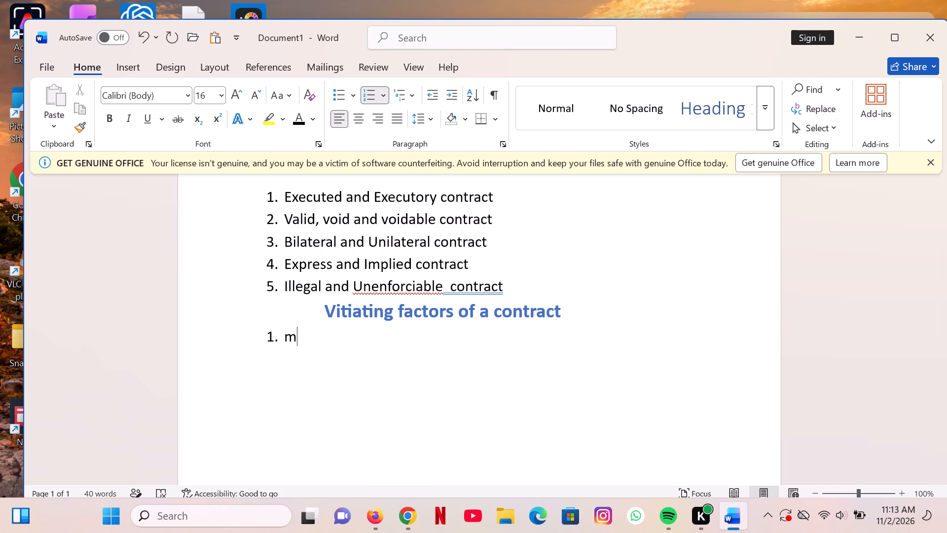
{"action": "key", "text": "i"}
{"action": "type", "text": "stakes"}
{"action": "key", "text": "Return"}
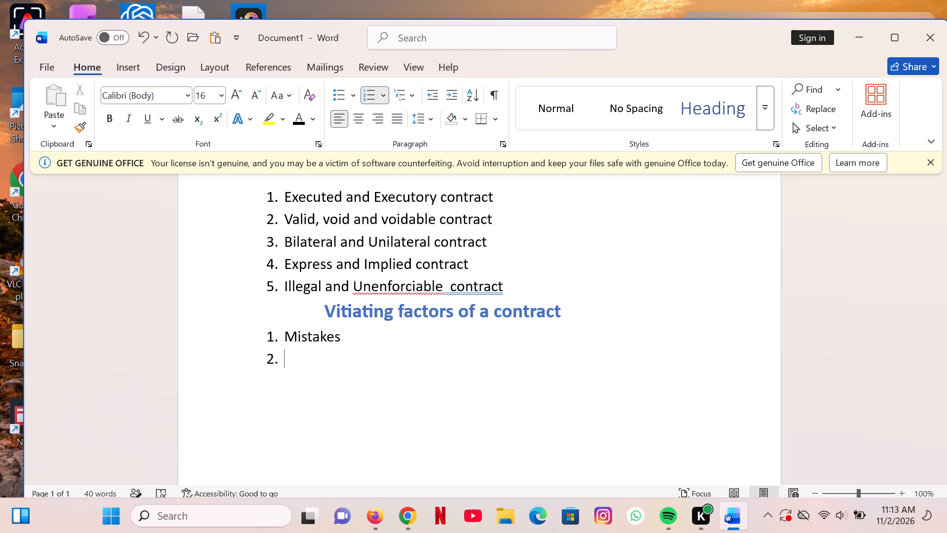
{"action": "key", "text": "d"}
{"action": "type", "text": "uress"}
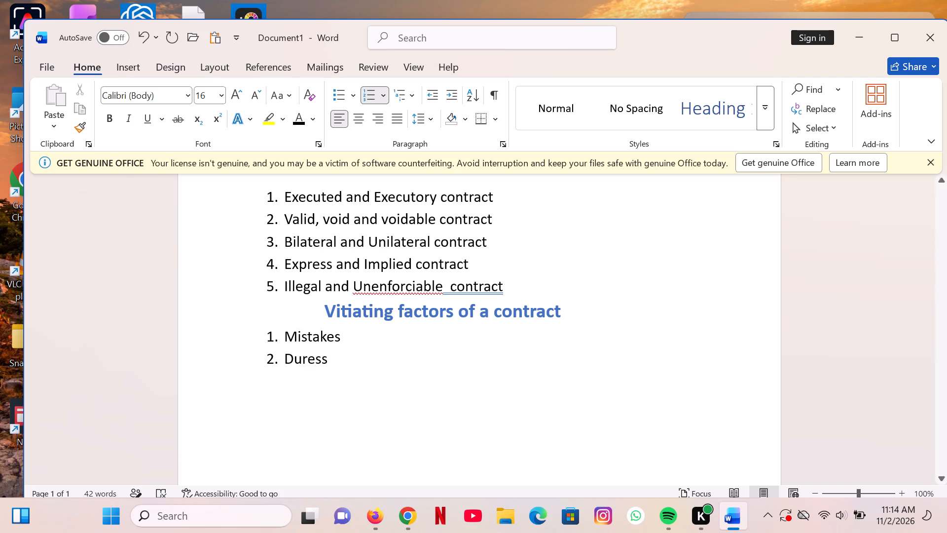
{"action": "key", "text": "Return"}
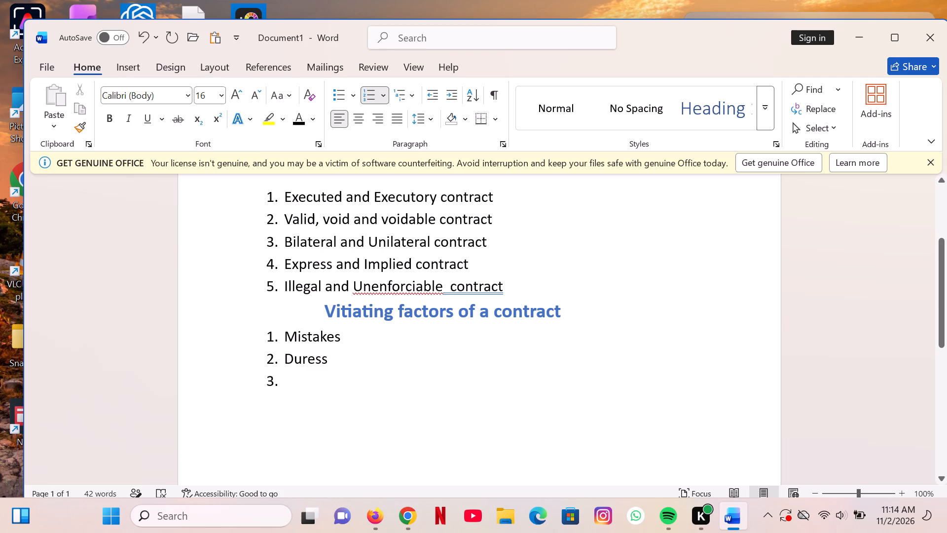
Enter "Lack of contractual capacity" as the third item of the vitiating factors list and start the fourth item.
{"action": "key", "text": "l"}
{"action": "type", "text": "act"}
{"action": "key", "text": "space"}
{"action": "key", "text": "BackSpace"}
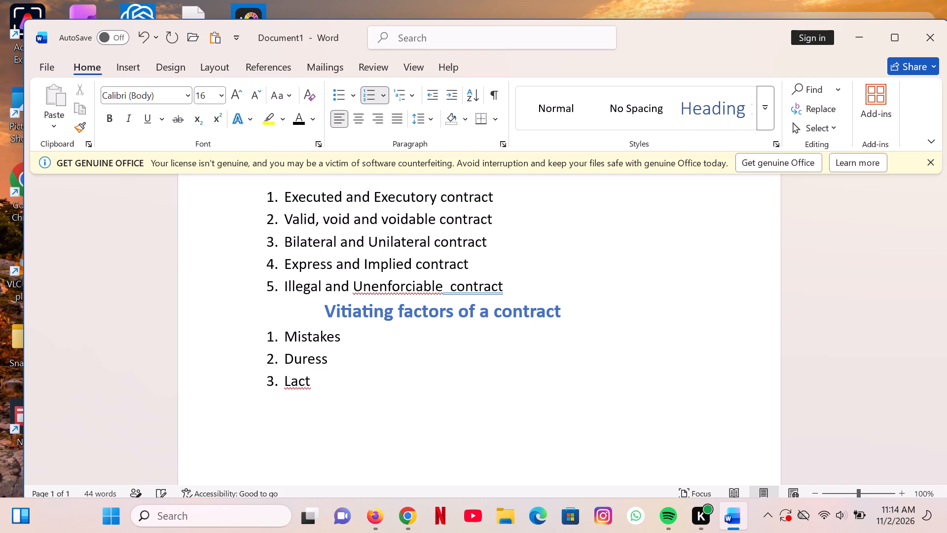
{"action": "key", "text": "BackSpace"}
{"action": "type", "text": "k"}
{"action": "key", "text": "space"}
{"action": "type", "text": "of c"}
{"action": "type", "text": "ontractual"}
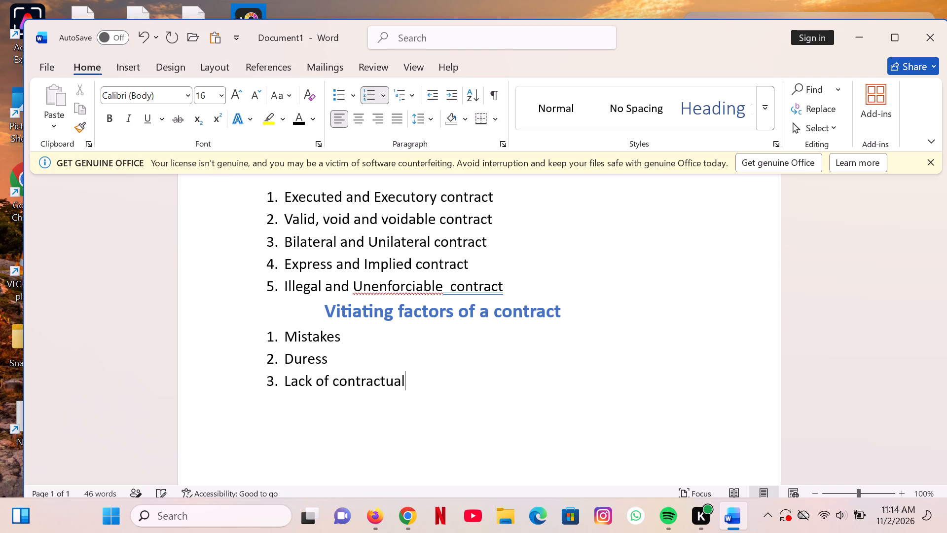
{"action": "key", "text": "space"}
{"action": "type", "text": "capa"}
{"action": "type", "text": "city"}
{"action": "key", "text": "Return"}
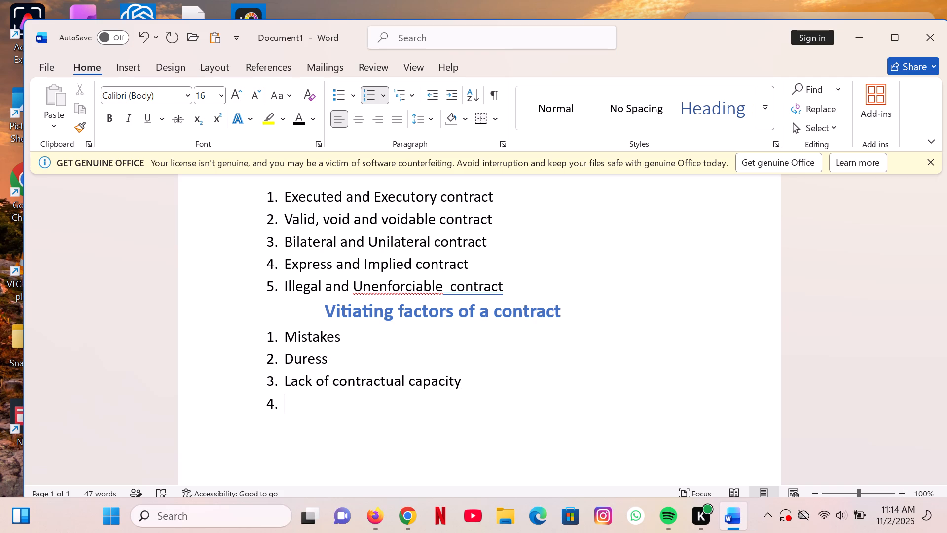
Enter "Illegality" as the fourth item of the vitiating factors list and start the fifth item.
{"action": "key", "text": "i"}
{"action": "type", "text": "ll"}
{"action": "key", "text": "e"}
{"action": "type", "text": "ga"}
{"action": "type", "text": "lit"}
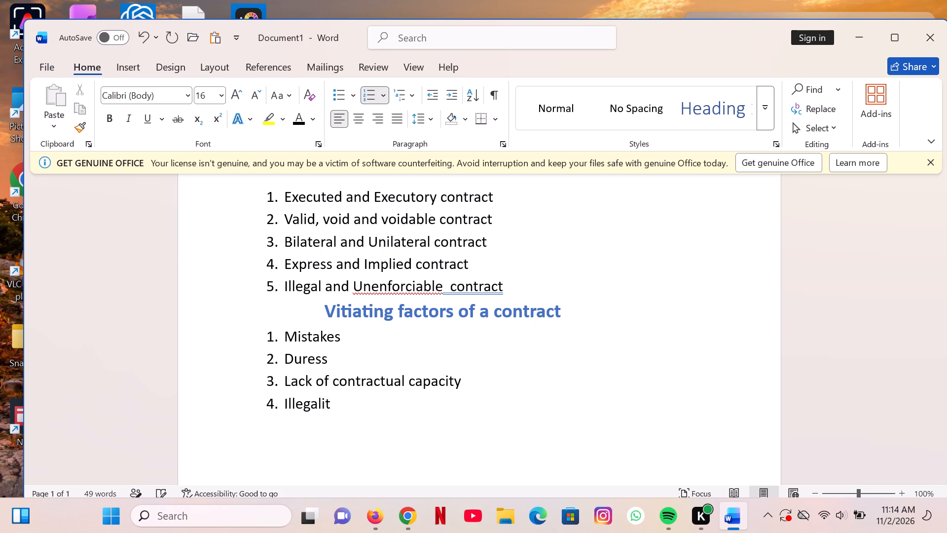
{"action": "key", "text": "y"}
{"action": "key", "text": "Return"}
Enter "Fraud" and "Mispresentation" as the fifth and sixth items of the vitiating factors list, followed by a new line.
{"action": "key", "text": "f"}
{"action": "type", "text": "rou"}
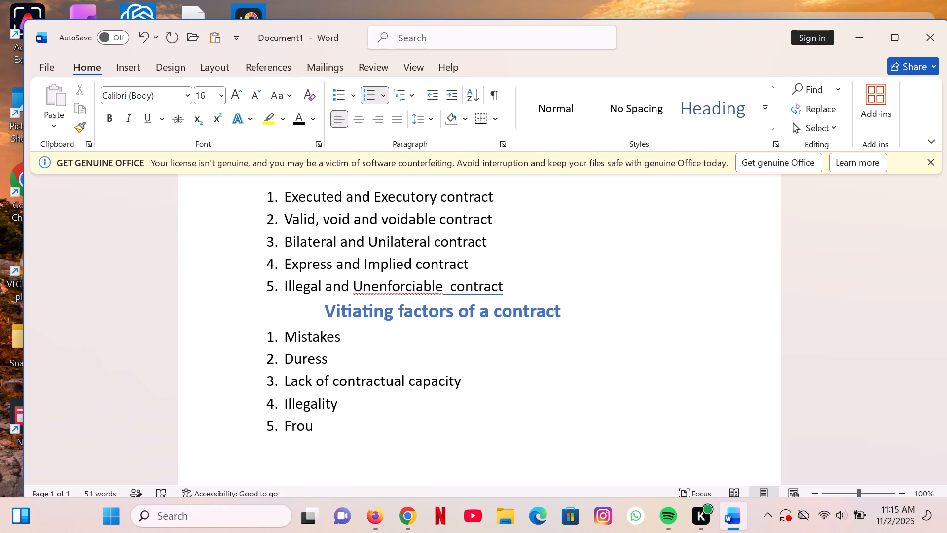
{"action": "key", "text": "BackSpace"}
{"action": "key", "text": "BackSpace"}
{"action": "key", "text": "BackSpace"}
{"action": "type", "text": "raud"}
{"action": "key", "text": "Return"}
{"action": "key", "text": "m"}
{"action": "type", "text": "presenta"}
{"action": "type", "text": "tion"}
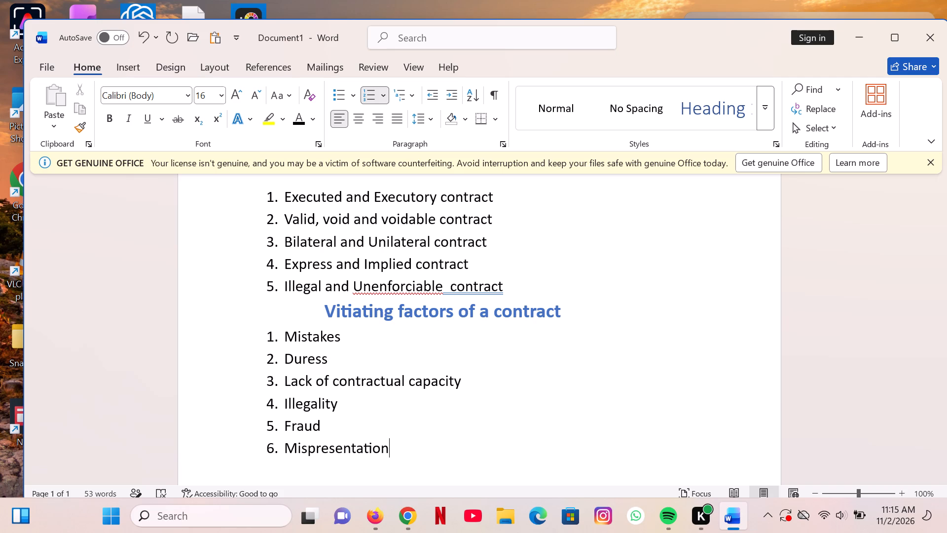
{"action": "key", "text": "Return"}
End the numbering on the empty line below "Mispresentation" and indent that line with six spaces.
{"action": "key", "text": "BackSpace"}
{"action": "key", "text": "space"}
{"action": "key", "text": "space"}
{"action": "key", "text": "space"}
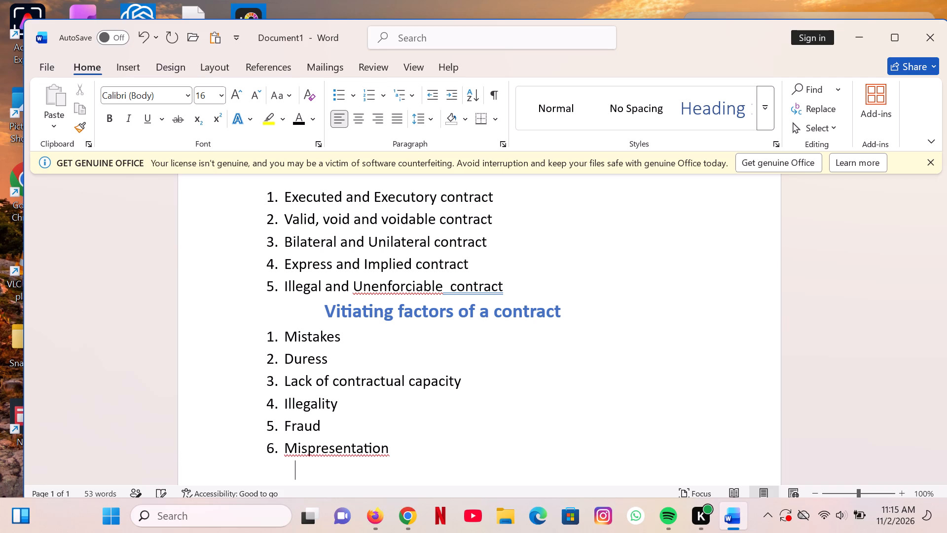
{"action": "key", "text": "space"}
{"action": "key", "text": "space"}
{"action": "key", "text": "space"}
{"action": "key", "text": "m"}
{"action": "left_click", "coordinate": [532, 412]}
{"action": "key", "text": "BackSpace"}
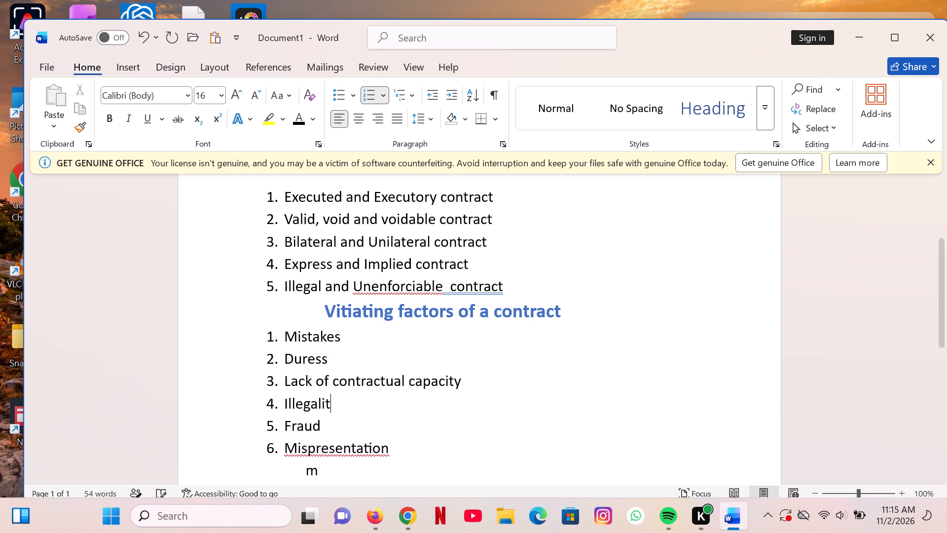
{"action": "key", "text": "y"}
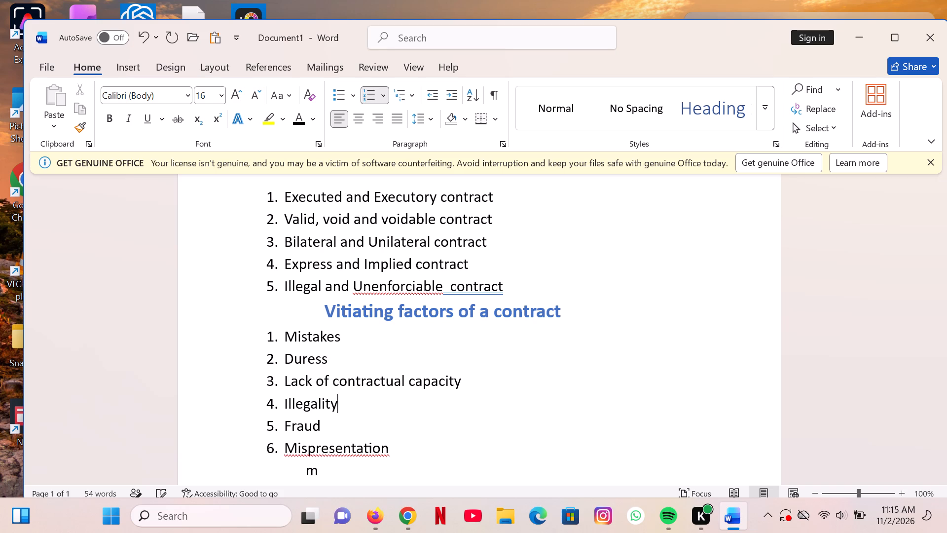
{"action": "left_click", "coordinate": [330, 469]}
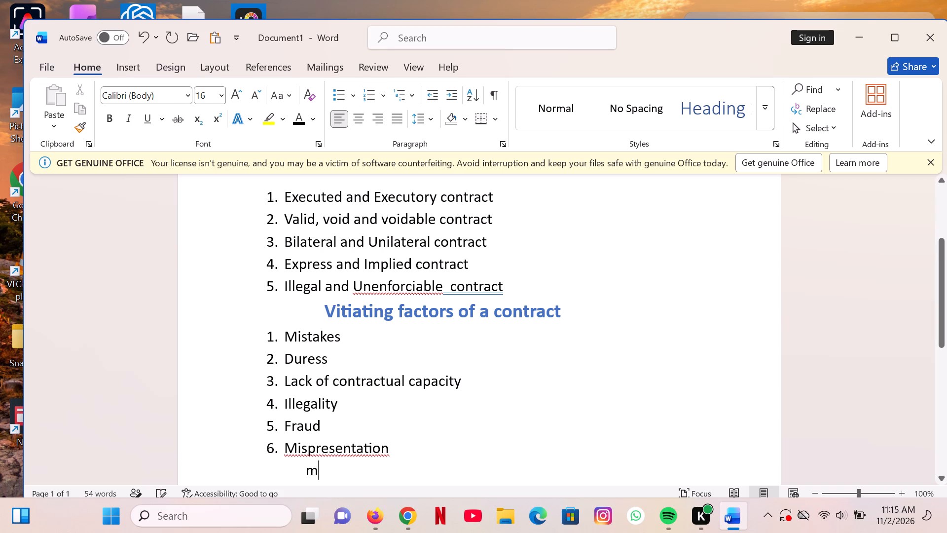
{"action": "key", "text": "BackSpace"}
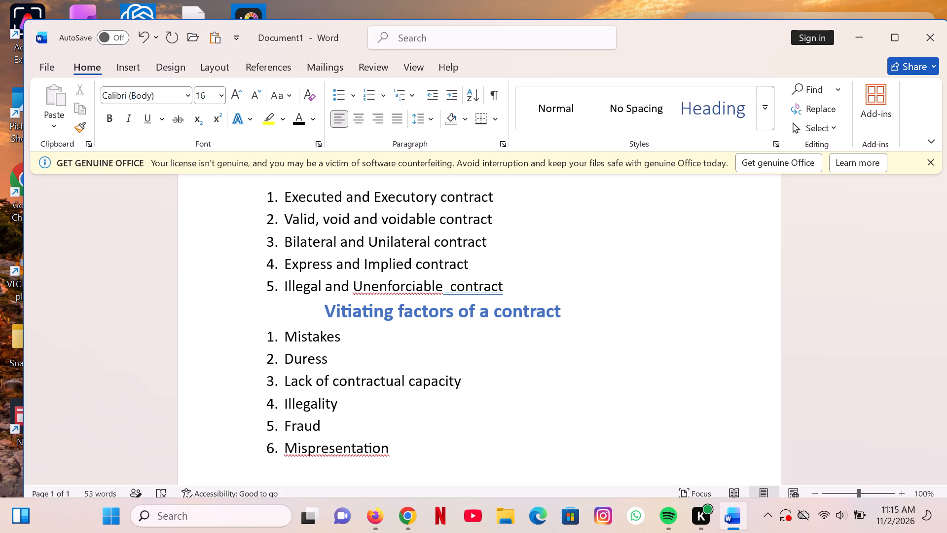
Enter the heading text "Modes of a contract" on the indented line below the vitiating factors list.
{"action": "key", "text": "m"}
{"action": "key", "text": "o"}
{"action": "type", "text": "des"}
{"action": "key", "text": "space"}
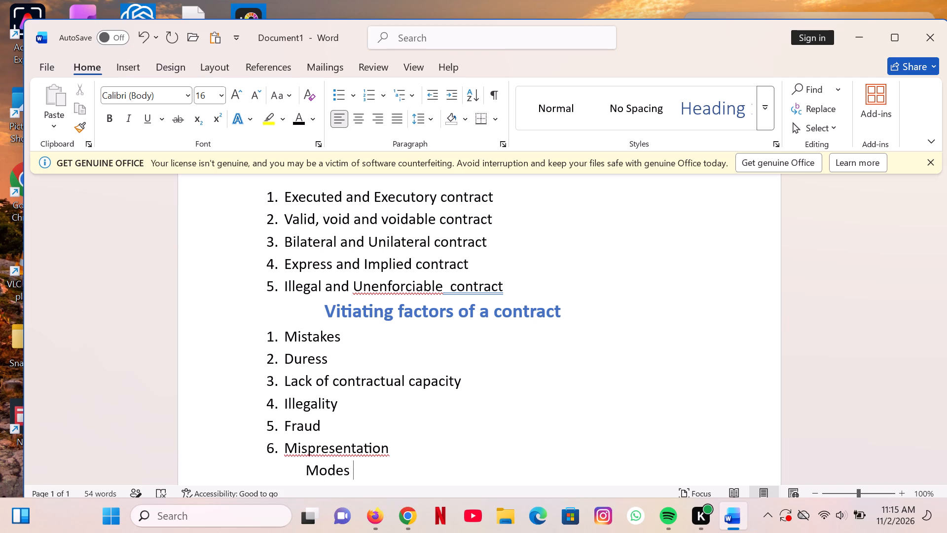
{"action": "key", "text": "o"}
{"action": "left_click", "coordinate": [330, 469]}
{"action": "key", "text": "f"}
{"action": "key", "text": "space"}
{"action": "key", "text": "BackSpace"}
{"action": "left_click", "coordinate": [372, 466]}
{"action": "key", "text": "space"}
{"action": "type", "text": "a"}
{"action": "key", "text": "space"}
{"action": "type", "text": "contract"}
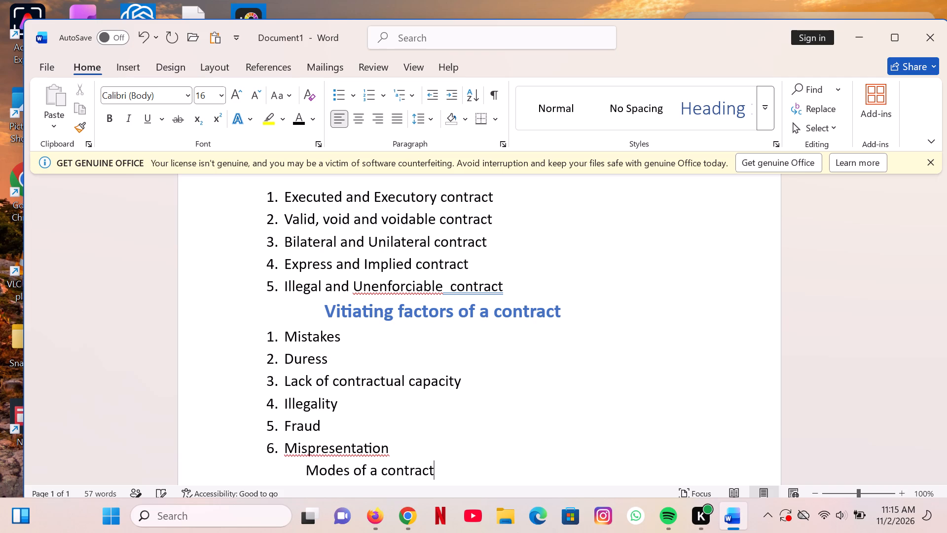
Format the "Modes of a contract" line as bold with the theme blue font colour.
{"action": "left_click_drag", "start_coordinate": [437, 472], "coordinate": [311, 483]}
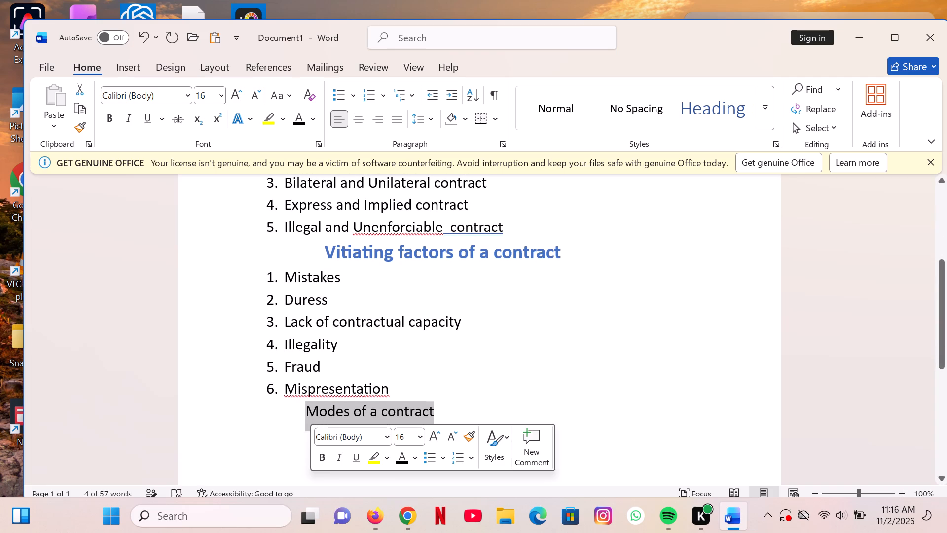
{"action": "left_click", "coordinate": [324, 458]}
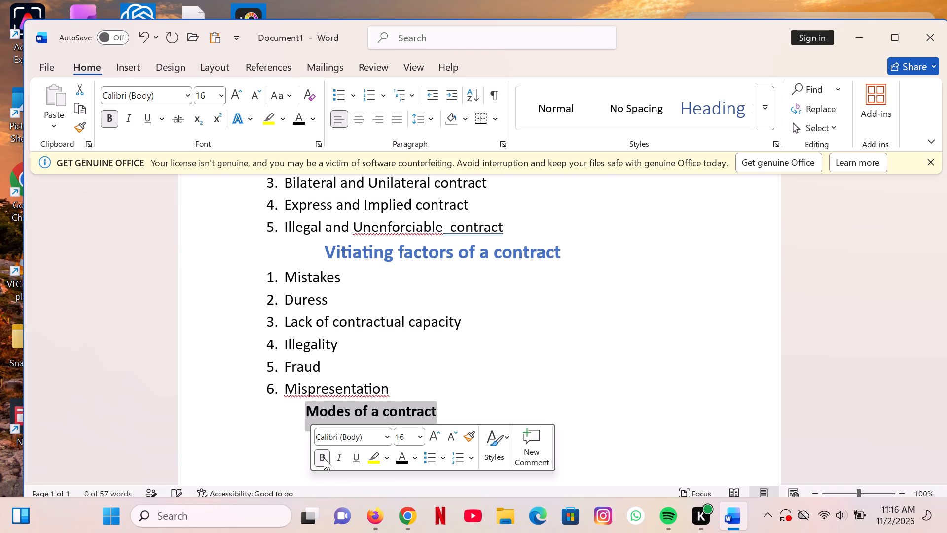
{"action": "left_click", "coordinate": [412, 455]}
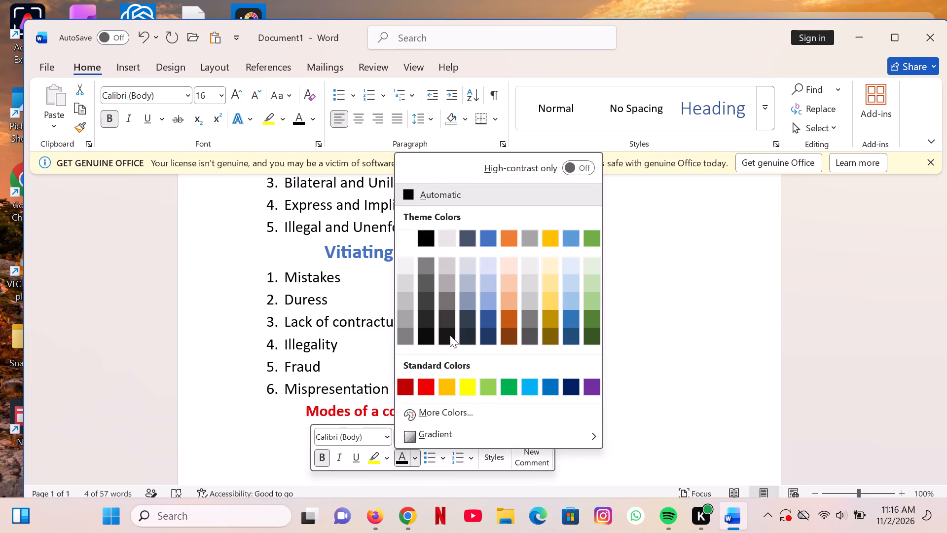
{"action": "left_click", "coordinate": [481, 238]}
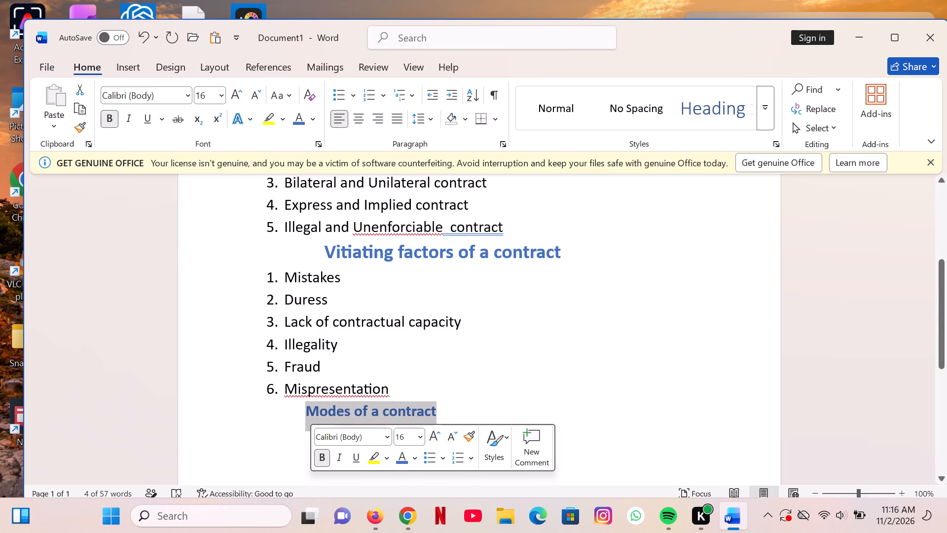
{"action": "left_click", "coordinate": [447, 404]}
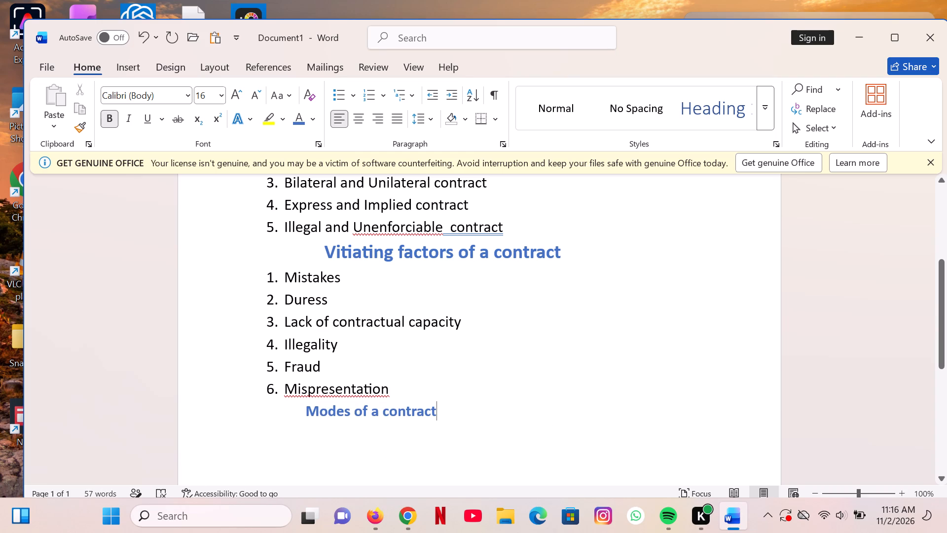
Start a new line below the "Modes of a contract" heading with bold turned off and the font colour set to Automatic.
{"action": "key", "text": "Return"}
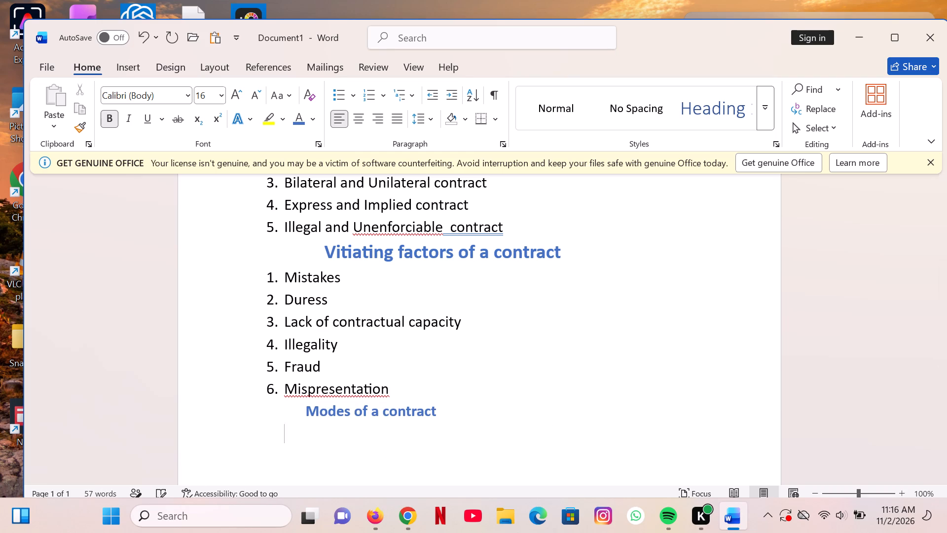
{"action": "left_click", "coordinate": [118, 122]}
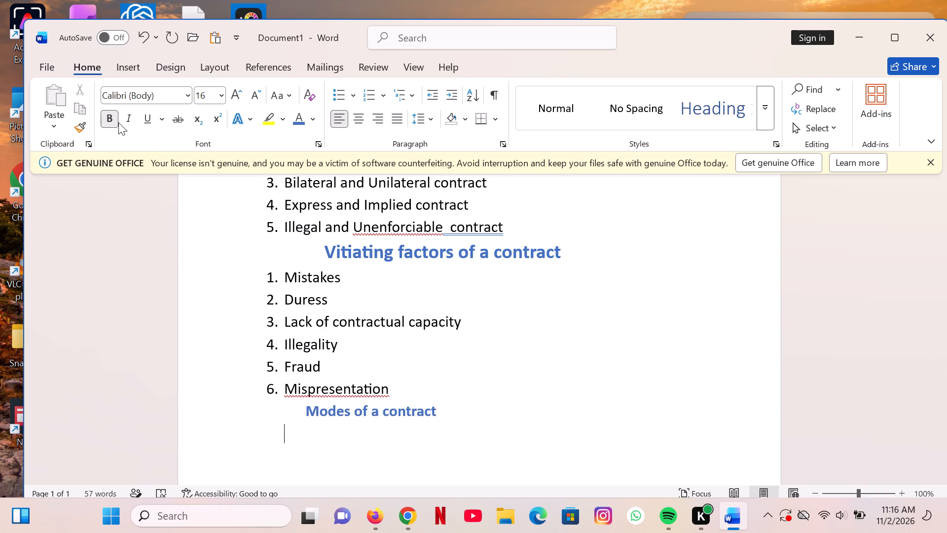
{"action": "left_click", "coordinate": [113, 122]}
{"action": "left_click", "coordinate": [316, 115]}
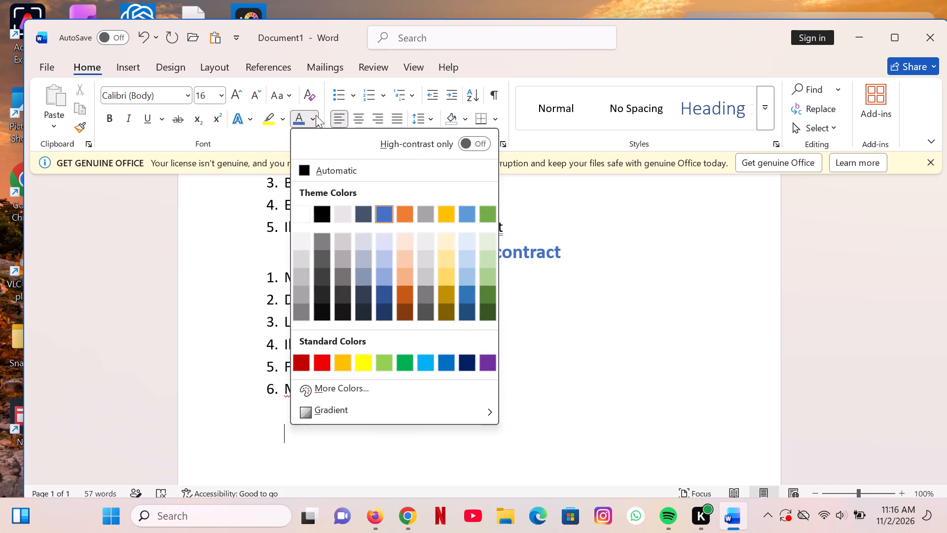
{"action": "left_click", "coordinate": [323, 169]}
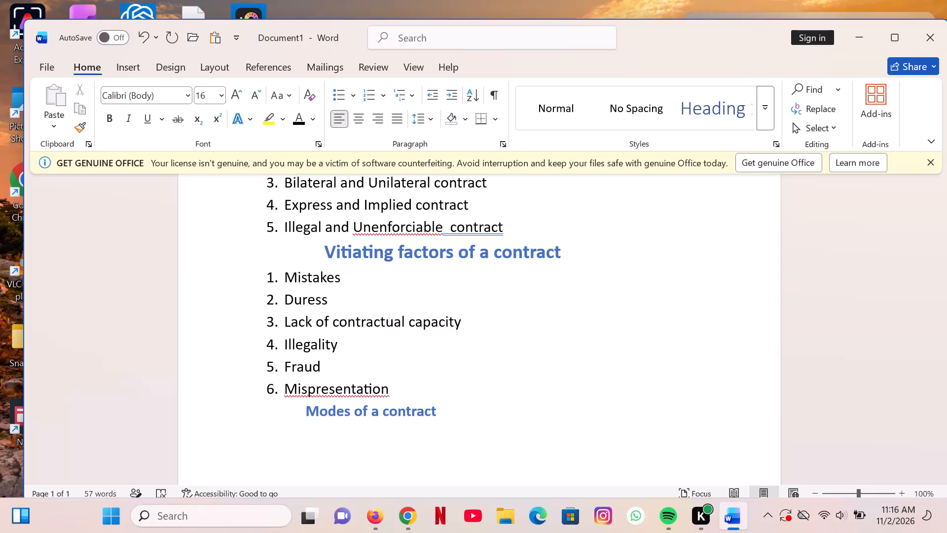
Apply numbering to the empty line below "Modes of a contract" and restart the list at 1.
{"action": "left_click", "coordinate": [359, 87]}
{"action": "left_click", "coordinate": [378, 87]}
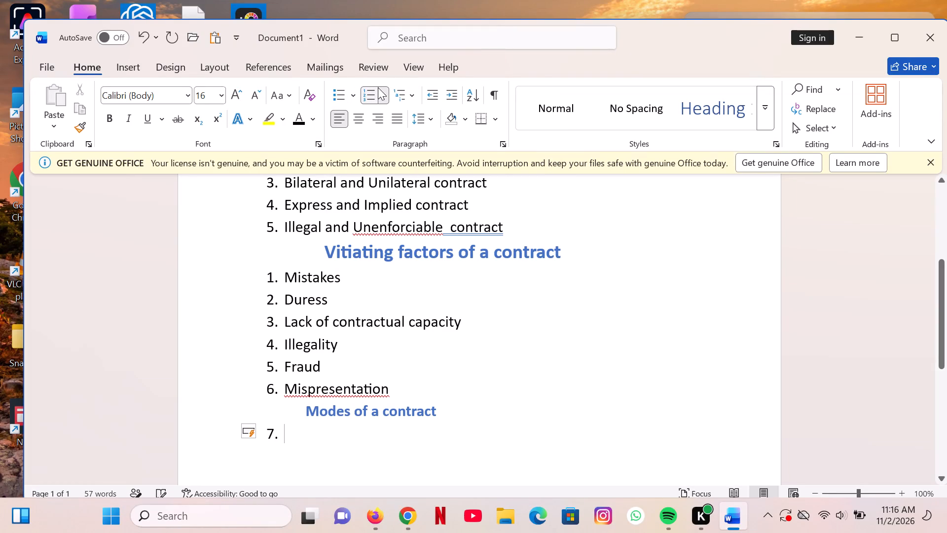
{"action": "left_click", "coordinate": [264, 430]}
{"action": "left_click", "coordinate": [279, 450]}
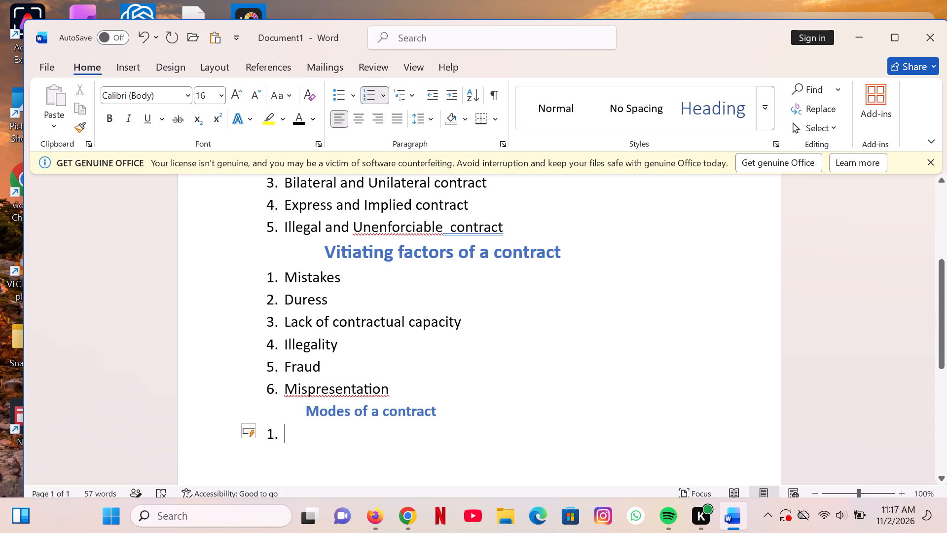
Enter "Discharge by performance" as the first item of the modes of a contract list, followed by a new line.
{"action": "key", "text": "d"}
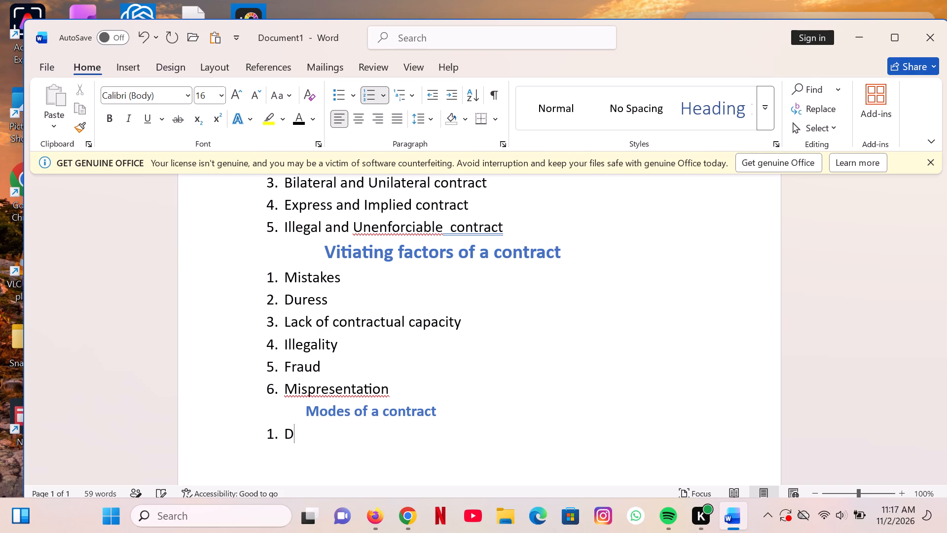
{"action": "type", "text": "ischarge by"}
{"action": "key", "text": "space"}
{"action": "key", "text": "p"}
{"action": "type", "text": "erformab"}
{"action": "key", "text": "BackSpace"}
{"action": "type", "text": "nce"}
{"action": "key", "text": "Return"}
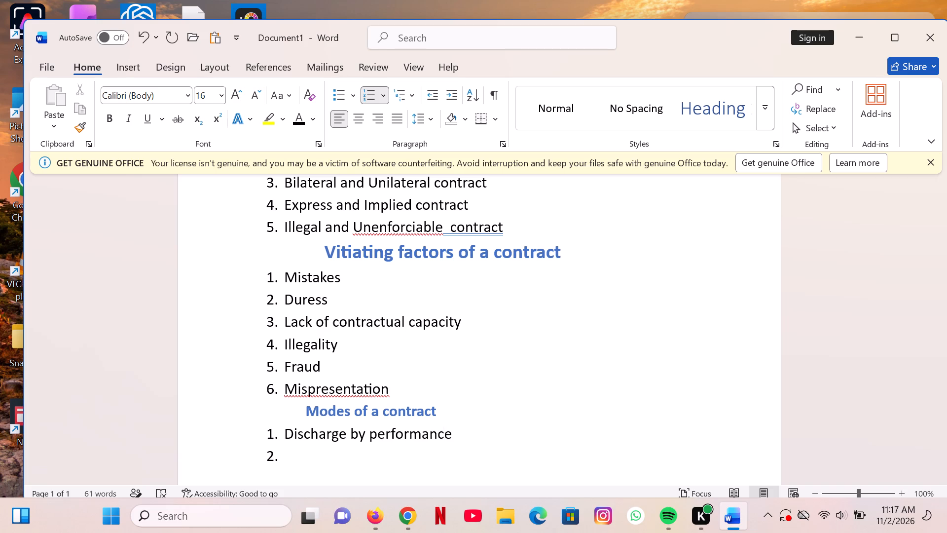
Enter "Discharge by operation of Law" as the second item of the modes of a contract list, followed by a new line.
{"action": "key", "text": "d"}
{"action": "type", "text": "ischar"}
{"action": "type", "text": "ge"}
{"action": "key", "text": "space"}
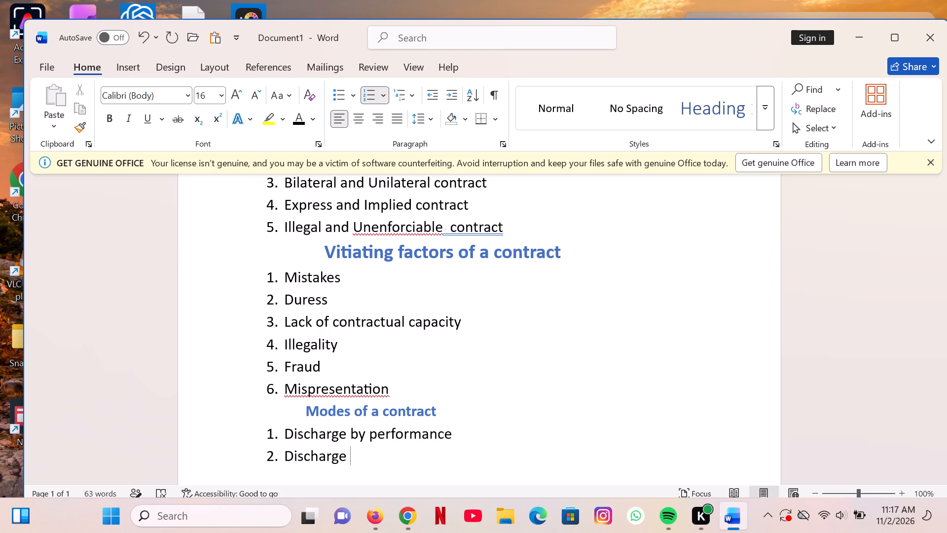
{"action": "type", "text": "by"}
{"action": "key", "text": "space"}
{"action": "type", "text": "op"}
{"action": "type", "text": "eration"}
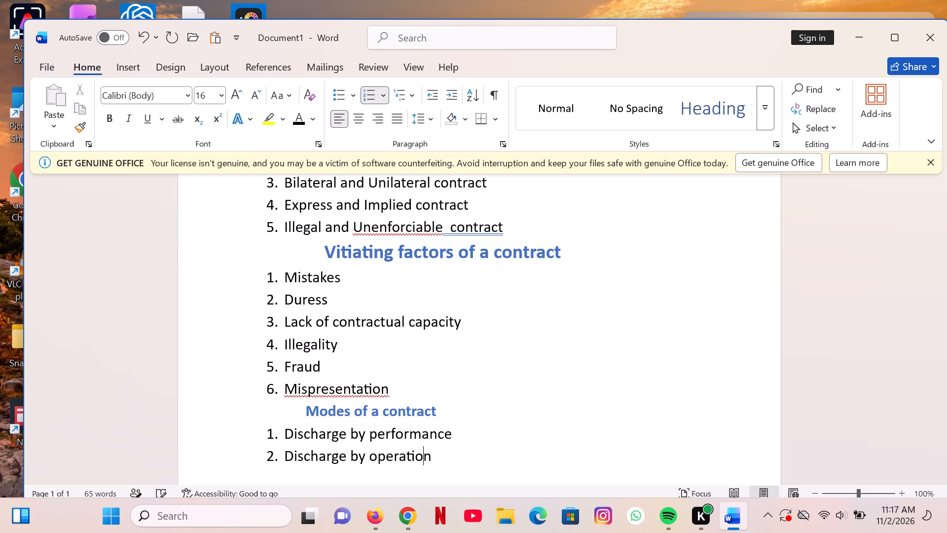
{"action": "key", "text": "space"}
{"action": "type", "text": "of"}
{"action": "key", "text": "space"}
{"action": "key", "text": "l"}
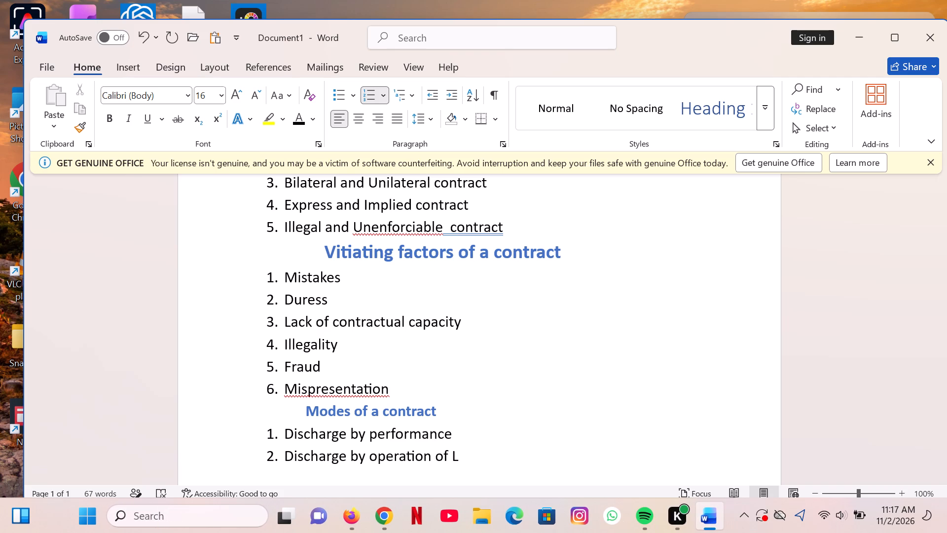
{"action": "type", "text": "aw"}
{"action": "key", "text": "Return"}
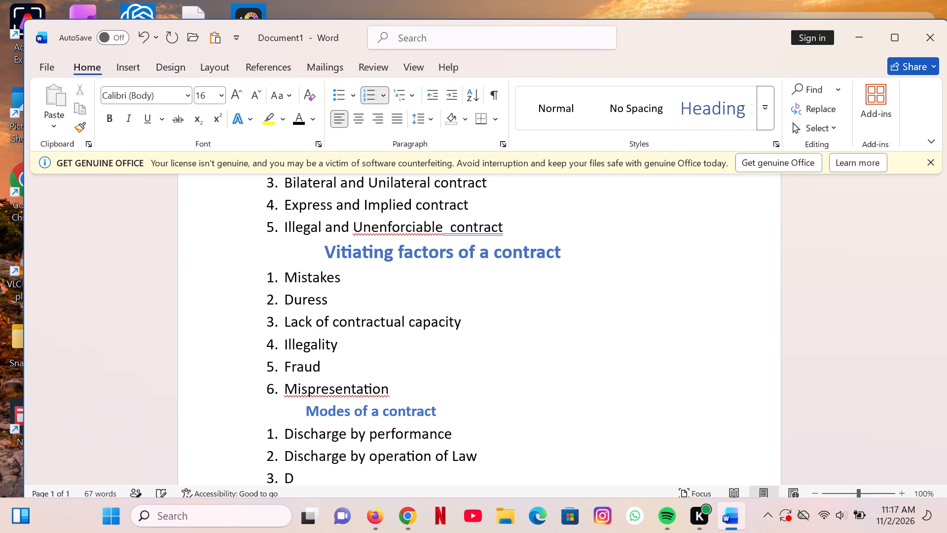
Enter "Discharge by Frastration" as the third item of the modes of a contract list, followed by a new line.
{"action": "type", "text": "isch"}
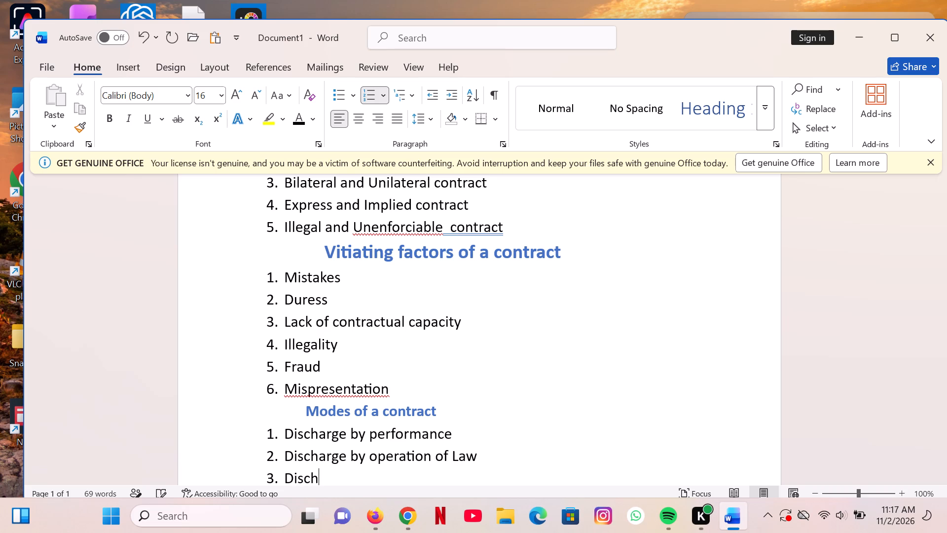
{"action": "type", "text": "arge by"}
{"action": "key", "text": "space"}
{"action": "type", "text": "ra"}
{"action": "type", "text": "st"}
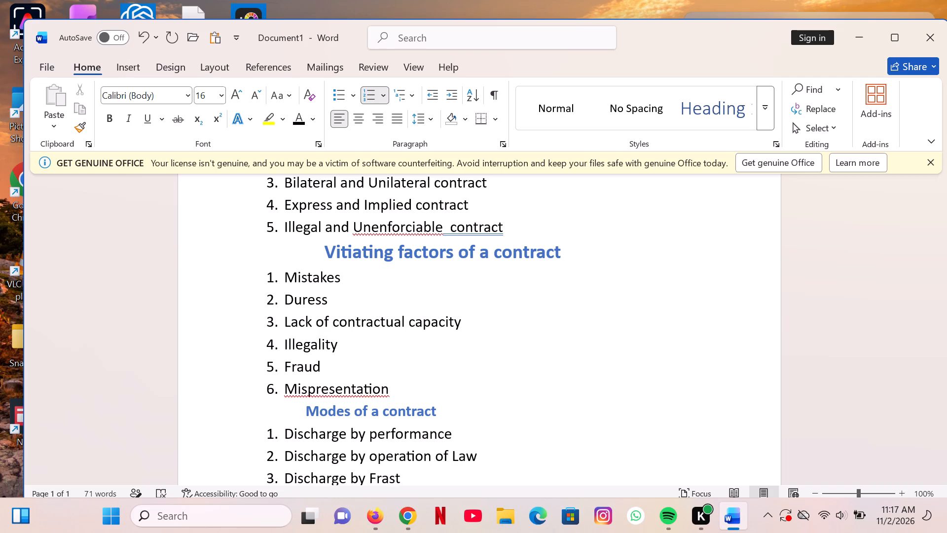
{"action": "type", "text": "rat"}
{"action": "key", "text": "i"}
{"action": "type", "text": "on"}
{"action": "key", "text": "Return"}
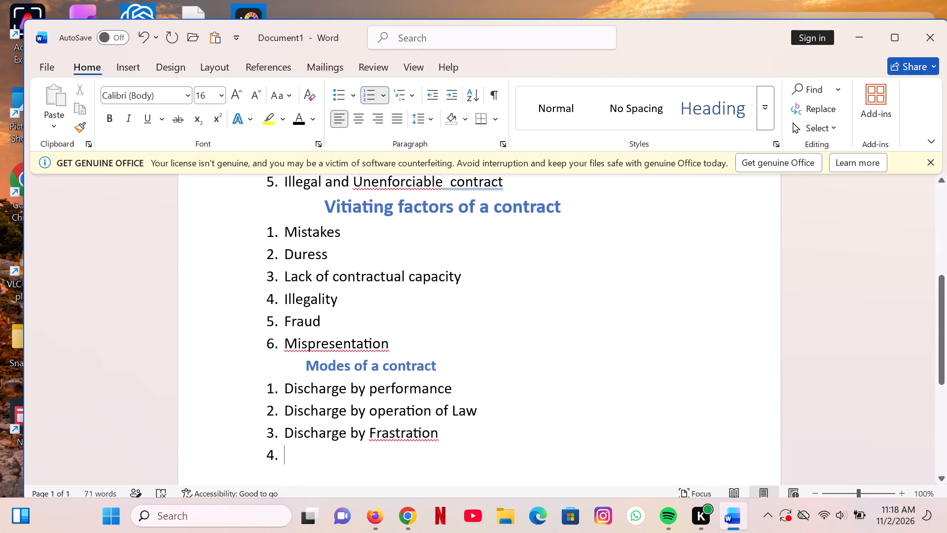
Correct the misspelled last word of the third modes of a contract item to "Frustration".
{"action": "left_click", "coordinate": [390, 435]}
{"action": "key", "text": "BackSpace"}
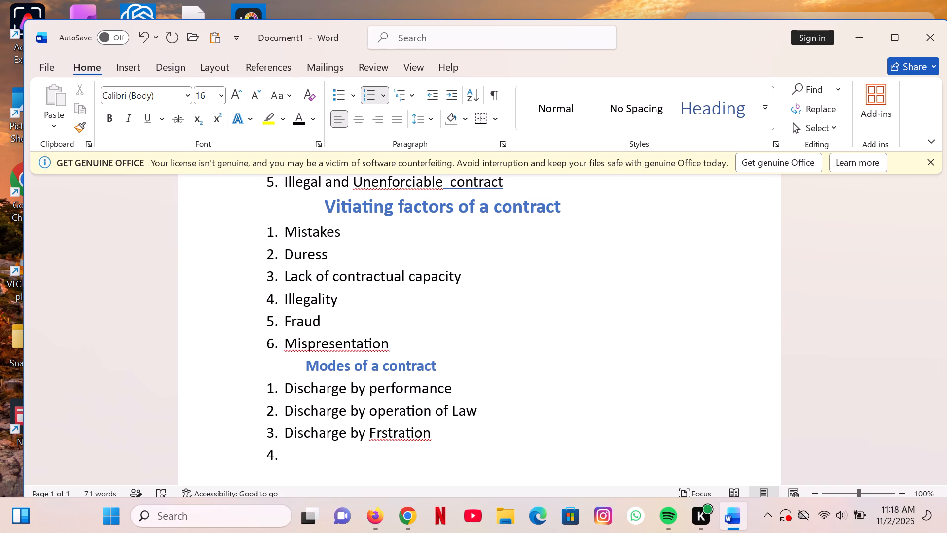
{"action": "key", "text": "u"}
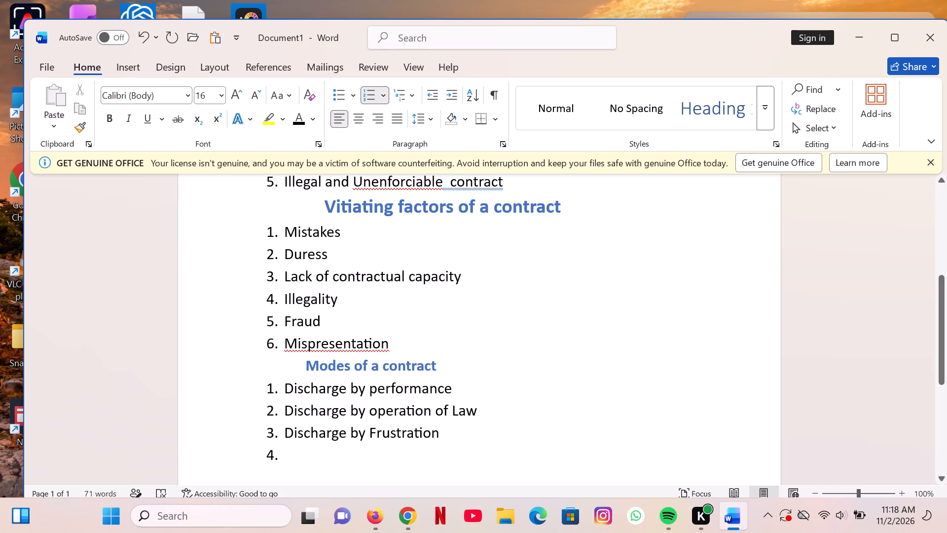
Enter "Discharge by Breech" as the fourth item of the modes of a contract list, followed by a new line.
{"action": "left_click", "coordinate": [278, 456]}
{"action": "left_click", "coordinate": [292, 453]}
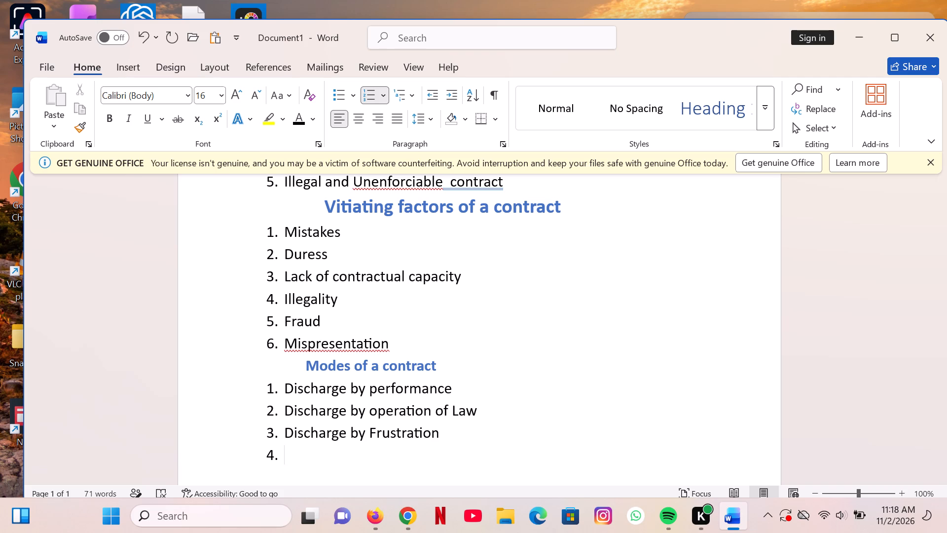
{"action": "key", "text": "d"}
{"action": "type", "text": "ischarge by"}
{"action": "key", "text": "space"}
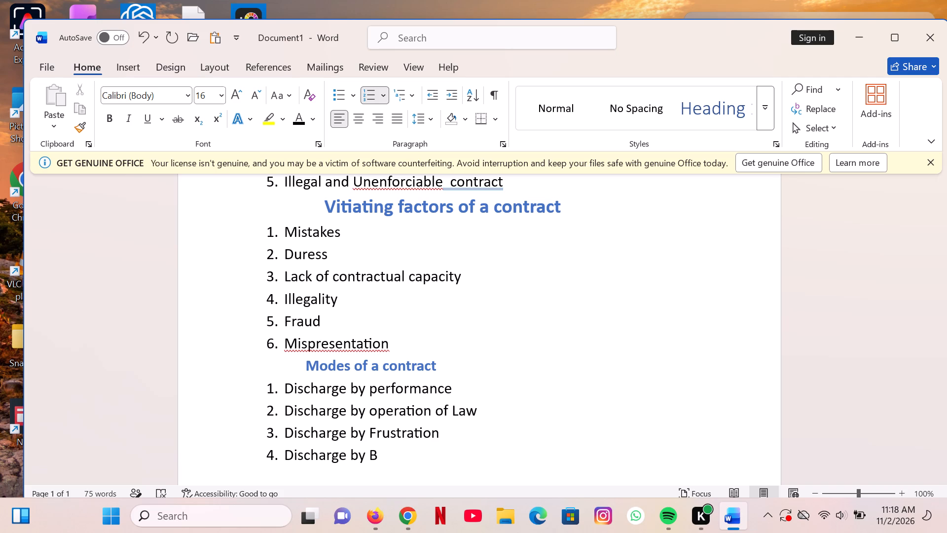
{"action": "type", "text": "ree"}
{"action": "type", "text": "ch"}
{"action": "key", "text": "Return"}
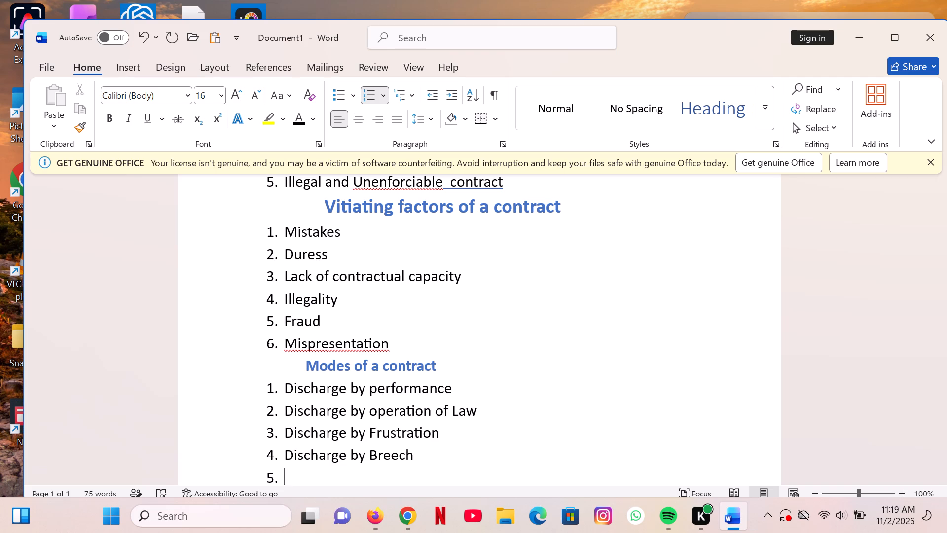
Enter "Discharge by Agreement" as the fifth item of the modes of a contract list and end the numbering on the following line.
{"action": "type", "text": "discharge"}
{"action": "key", "text": "space"}
{"action": "type", "text": "by"}
{"action": "key", "text": "space"}
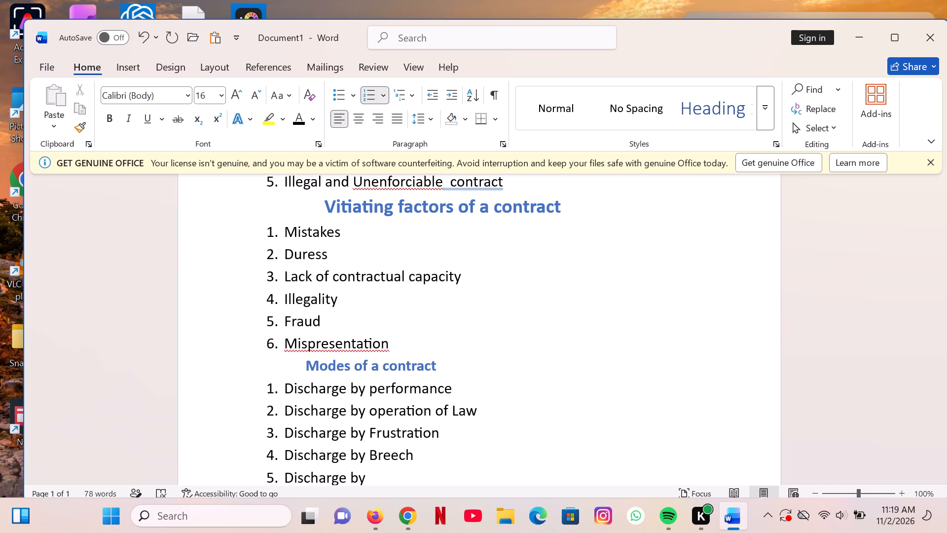
{"action": "key", "text": "a"}
{"action": "key", "text": "g"}
{"action": "type", "text": "reeme"}
{"action": "type", "text": "ny"}
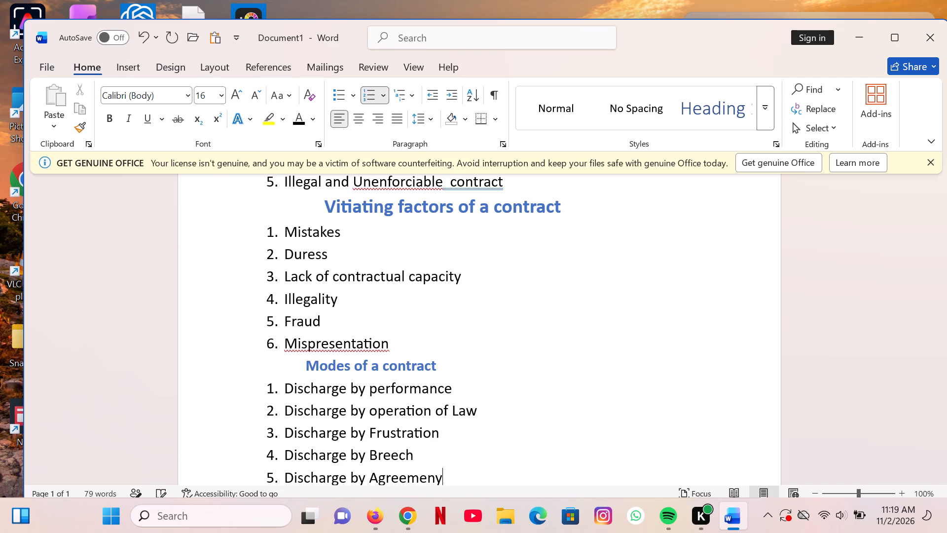
{"action": "key", "text": "BackSpace"}
{"action": "key", "text": "t"}
{"action": "key", "text": "Return"}
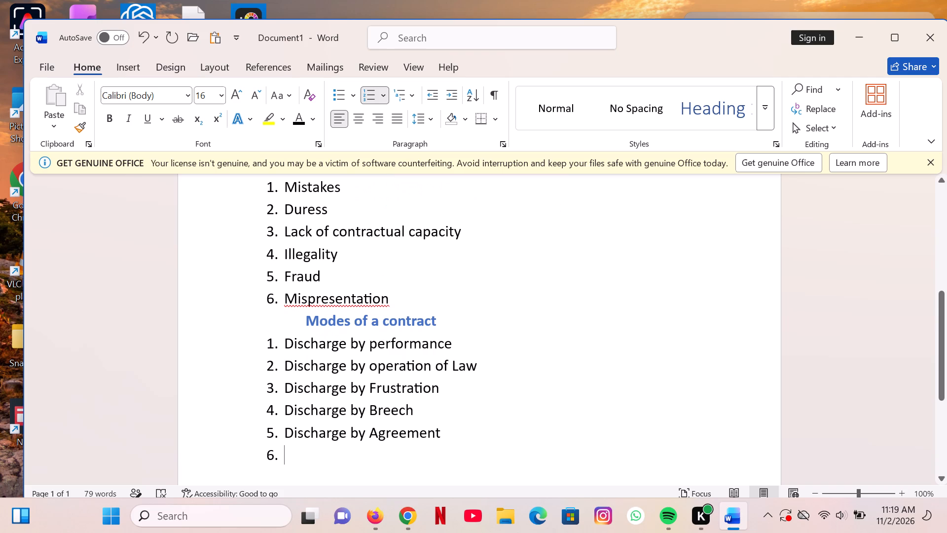
{"action": "key", "text": "BackSpace"}
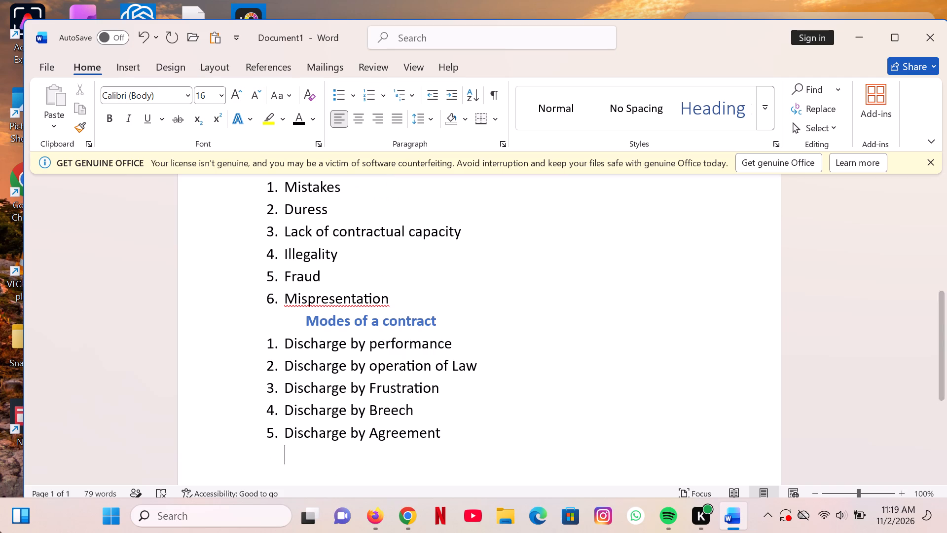
Review the notes from the contract types list through the vitiating factors to the end of the modes of a contract list.
{"action": "scroll", "coordinate": [336, 338], "scroll_direction": "up", "scroll_amount": 5}
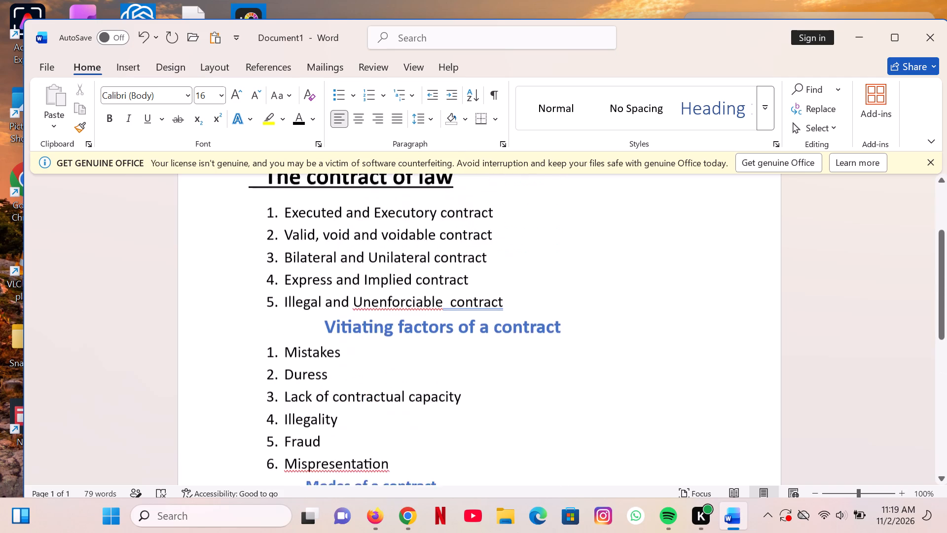
{"action": "scroll", "coordinate": [333, 319], "scroll_direction": "up", "scroll_amount": 6}
{"action": "scroll", "coordinate": [327, 305], "scroll_direction": "down", "scroll_amount": 11}
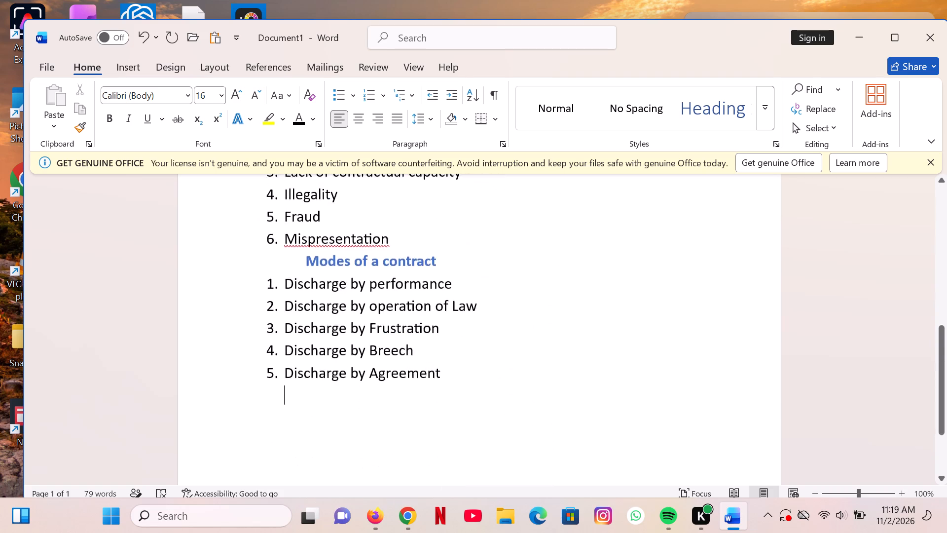
{"action": "scroll", "coordinate": [318, 307], "scroll_direction": "down", "scroll_amount": 2}
{"action": "scroll", "coordinate": [318, 307], "scroll_direction": "up", "scroll_amount": 1}
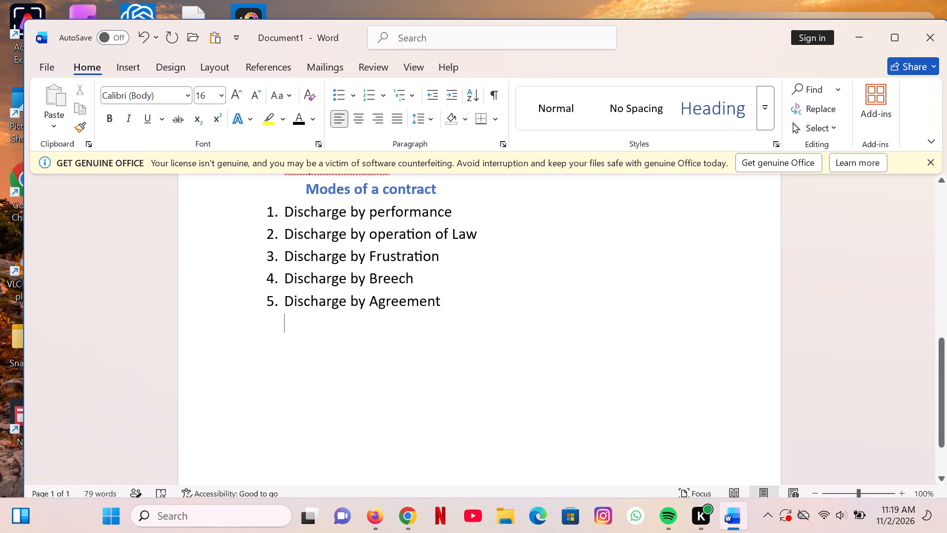
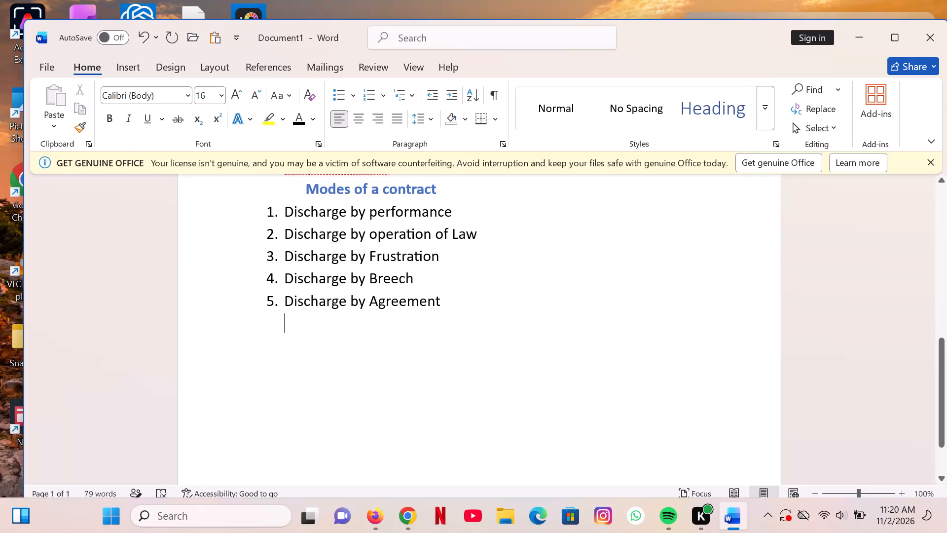
Enter the heading "AGENTS/ AGENCY", indented with eight spaces, on the line below the modes of a contract list.
{"action": "key", "text": "space"}
{"action": "key", "text": "space"}
{"action": "key", "text": "space"}
{"action": "key", "text": "space"}
{"action": "key", "text": "space"}
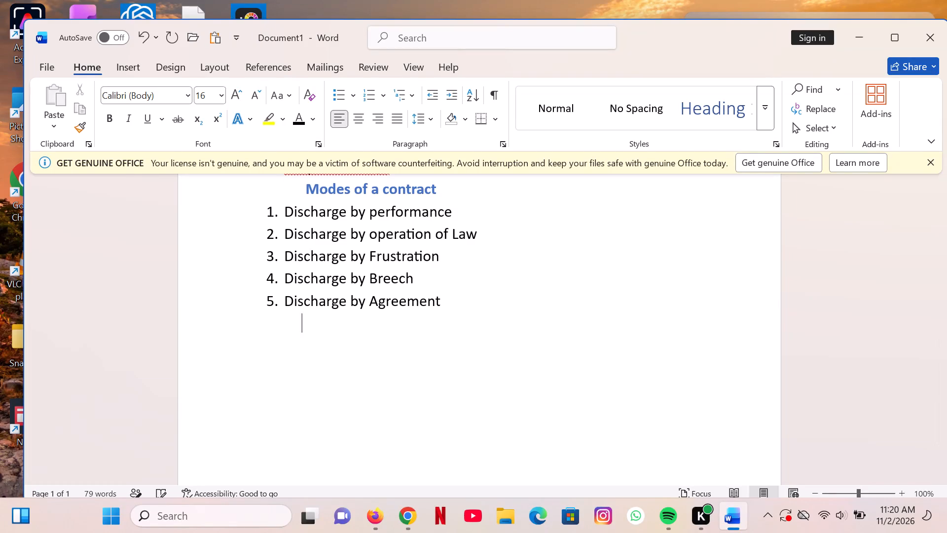
{"action": "key", "text": "space"}
{"action": "key", "text": "space"}
{"action": "key", "text": "space"}
{"action": "key", "text": "a"}
{"action": "type", "text": "GE"}
{"action": "type", "text": "NTS"}
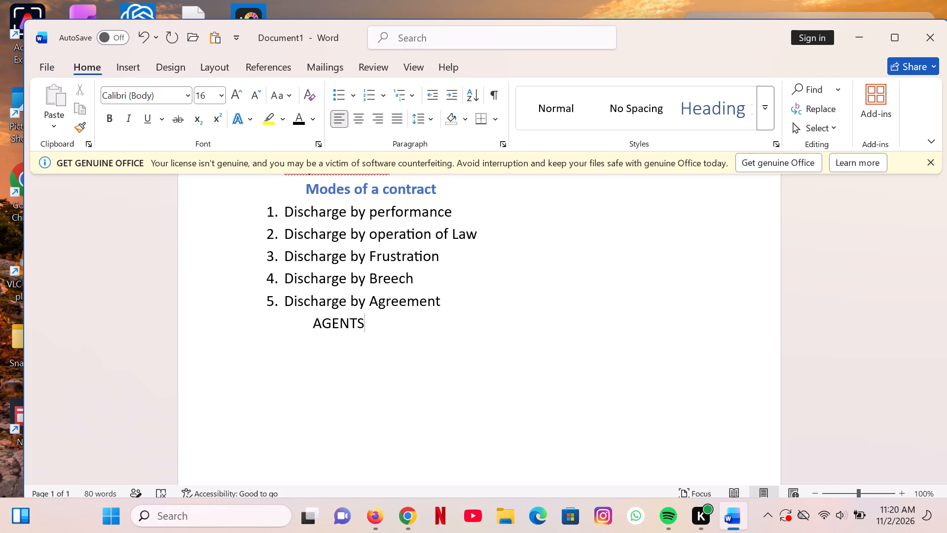
{"action": "type", "text": "/"}
{"action": "key", "text": "space"}
{"action": "key", "text": "a"}
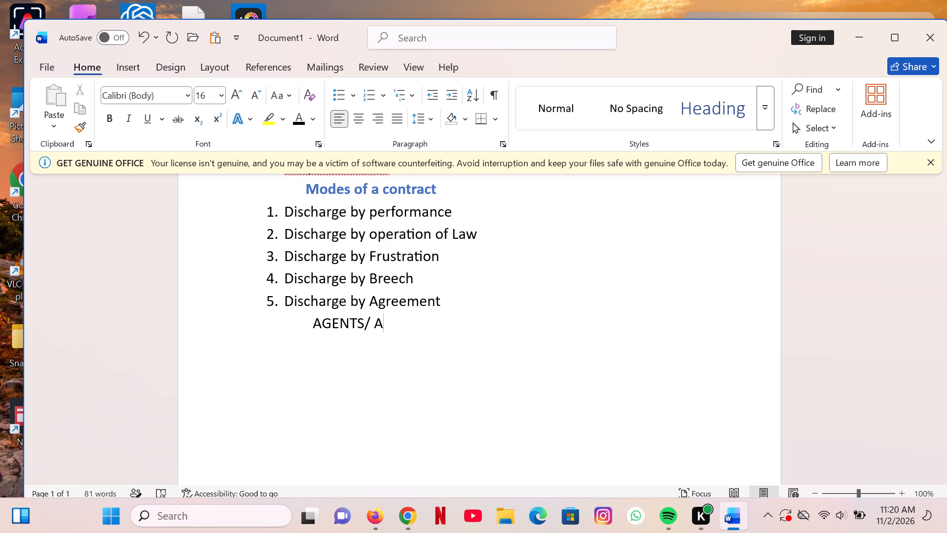
{"action": "type", "text": "GENCY"}
Format the "AGENTS/ AGENCY" heading as 26 pt, bold, in the same theme blue as the "Modes of a contract" heading.
{"action": "left_click", "coordinate": [361, 319]}
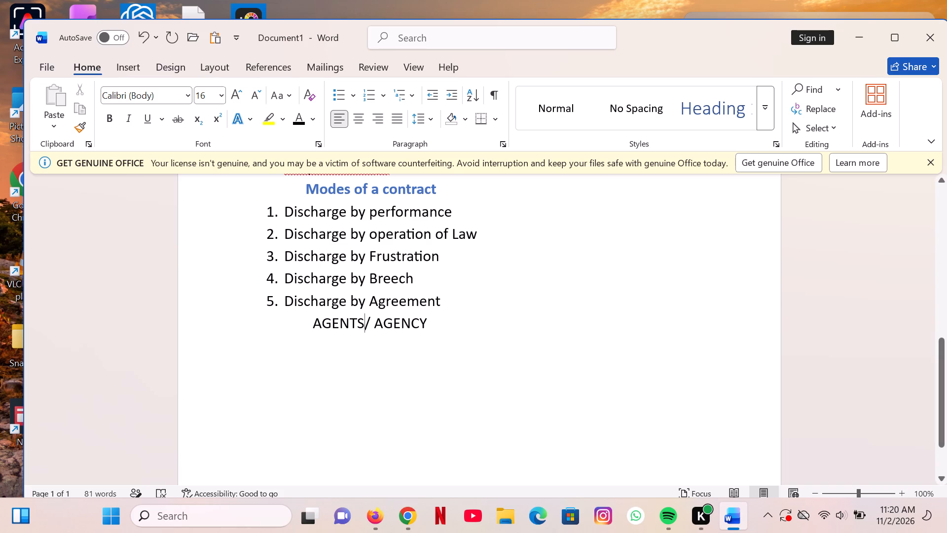
{"action": "left_click_drag", "start_coordinate": [434, 324], "coordinate": [306, 336]}
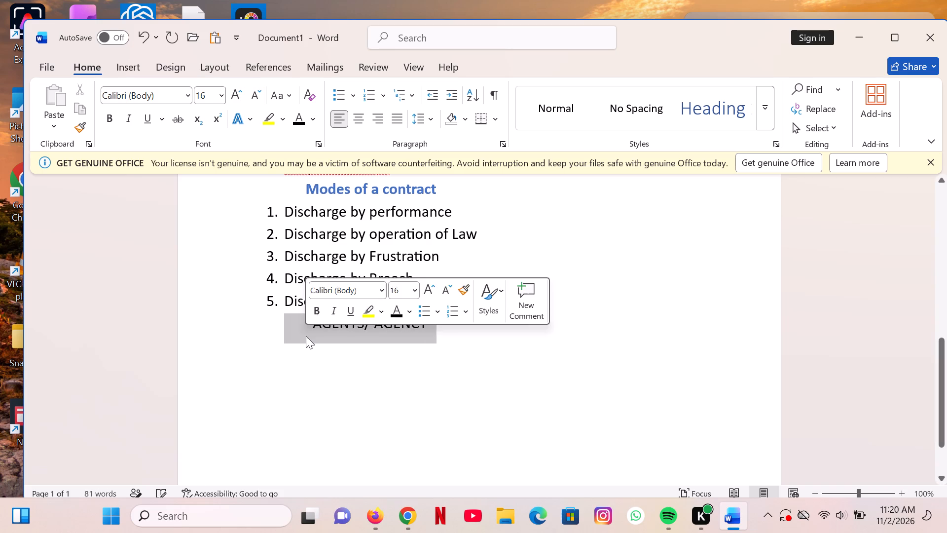
{"action": "left_click", "coordinate": [223, 90]}
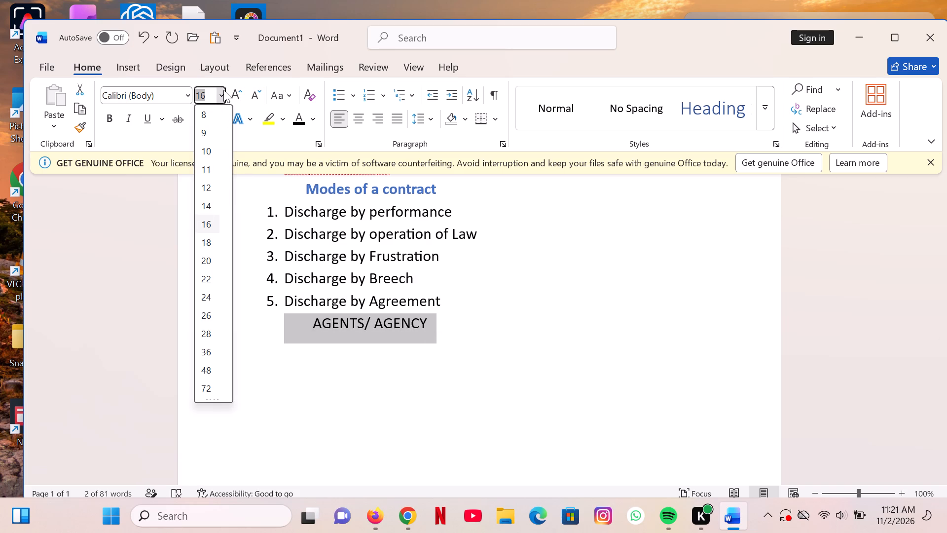
{"action": "left_click", "coordinate": [205, 318]}
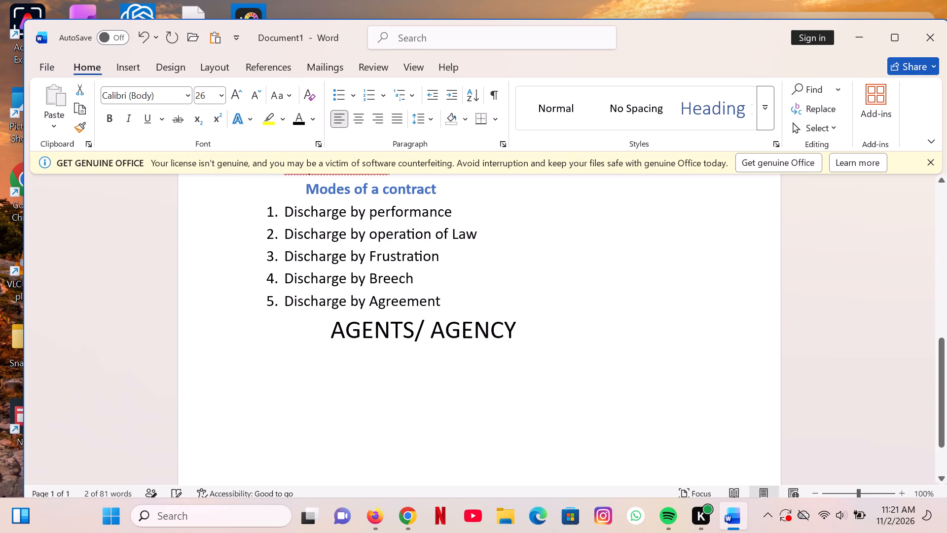
{"action": "left_click", "coordinate": [107, 121]}
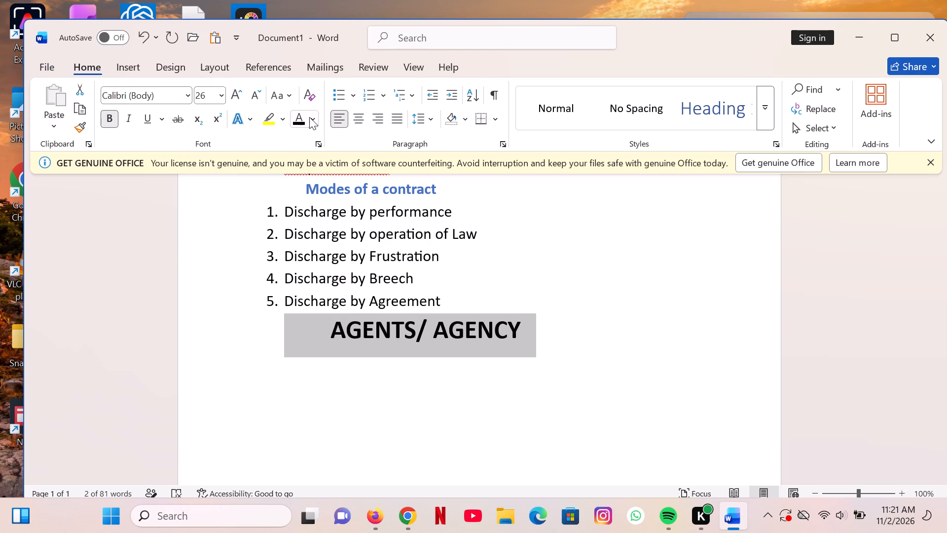
{"action": "left_click", "coordinate": [309, 117]}
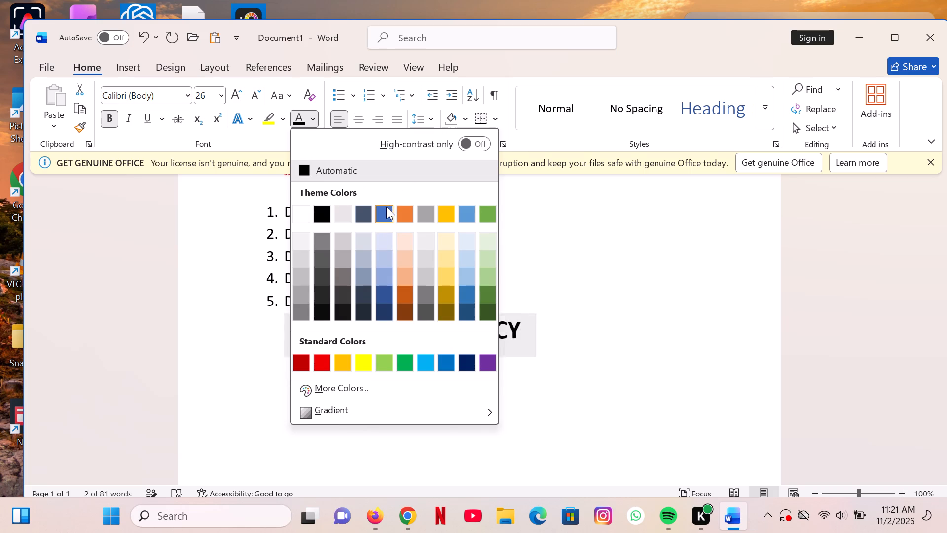
{"action": "left_click", "coordinate": [386, 207]}
{"action": "left_click", "coordinate": [550, 303]}
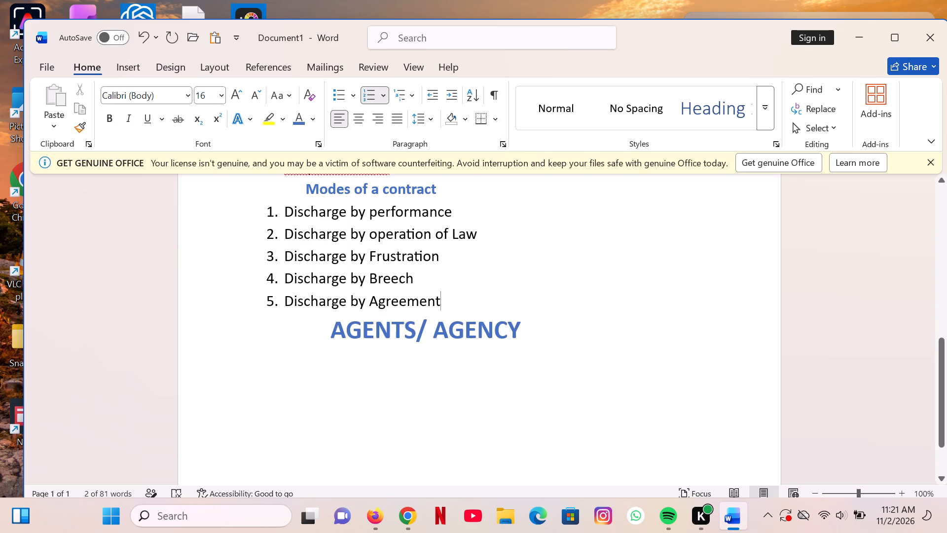
Start a new line below the "AGENTS/ AGENCY" heading with bold off, font size 16 and the Automatic font color.
{"action": "left_click", "coordinate": [534, 340]}
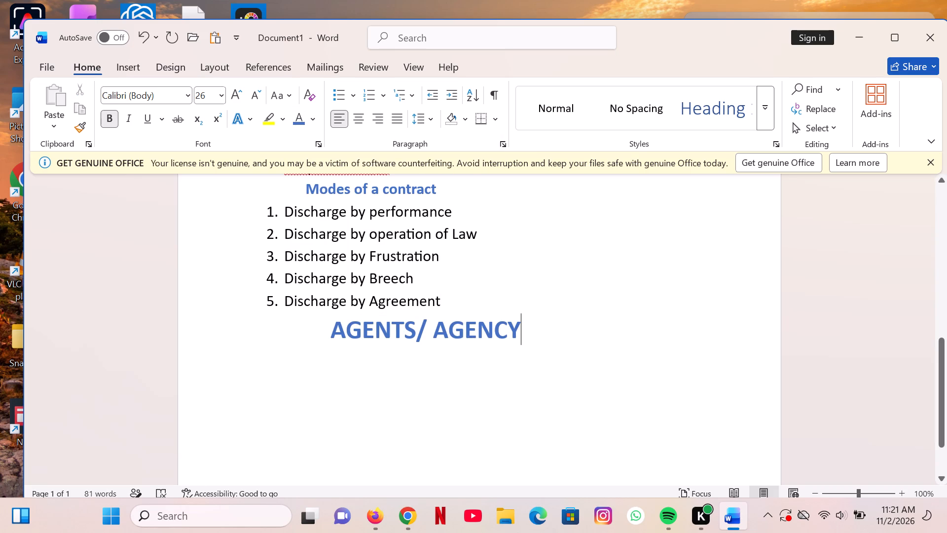
{"action": "key", "text": "Return"}
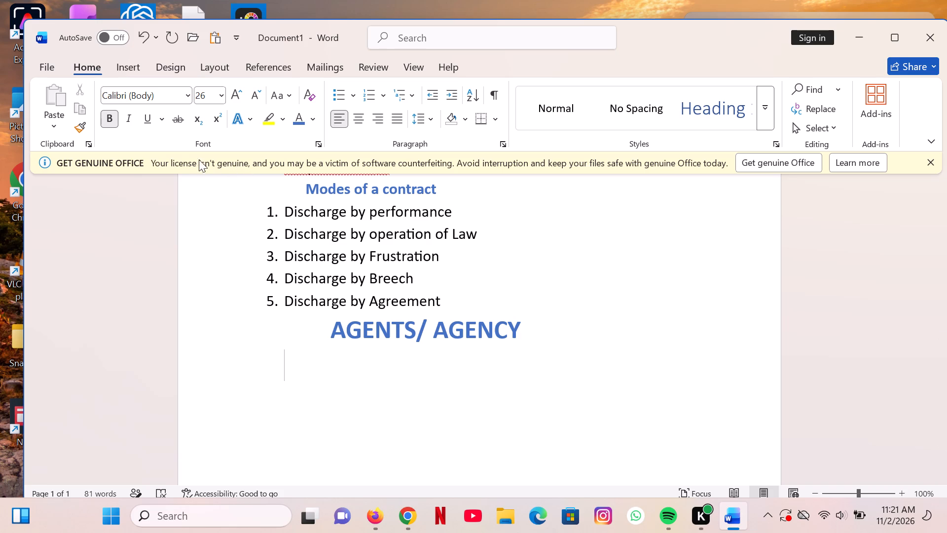
{"action": "left_click", "coordinate": [111, 124]}
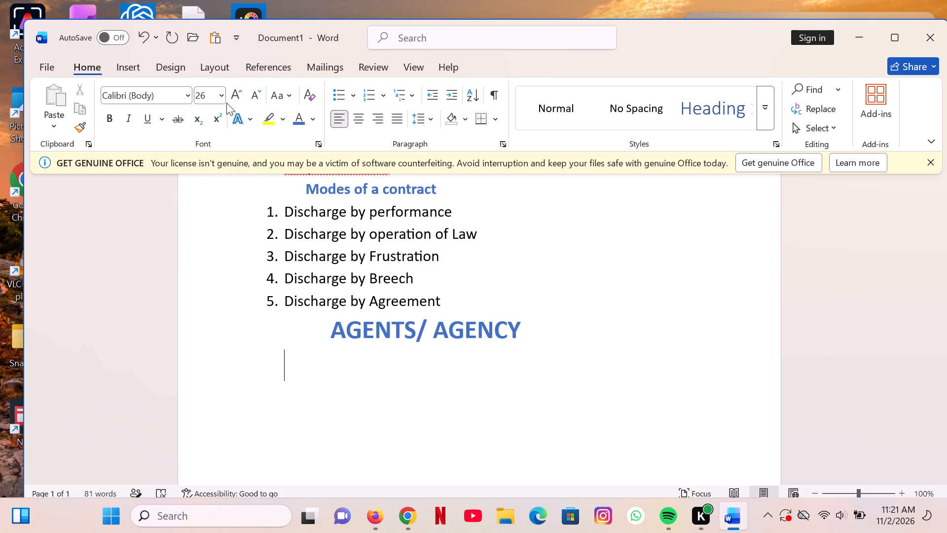
{"action": "left_click", "coordinate": [219, 103]}
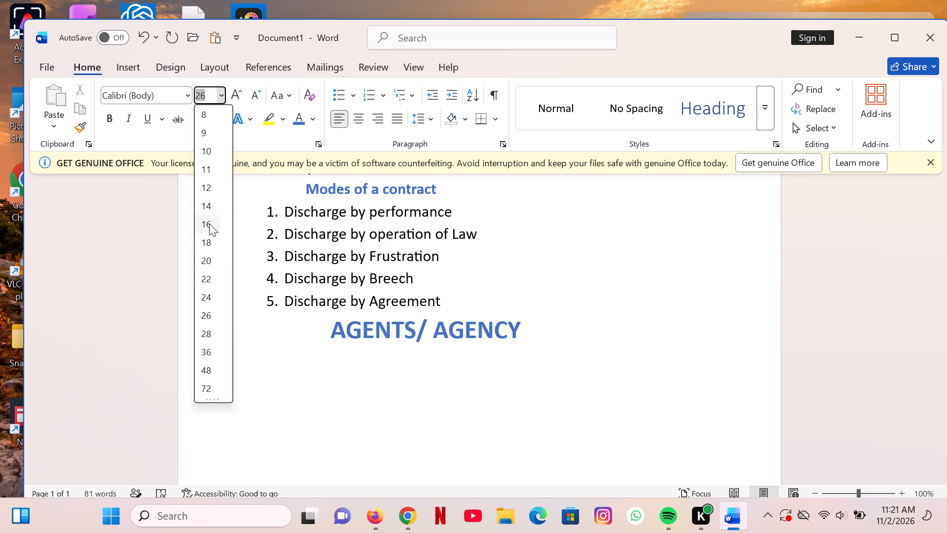
{"action": "left_click", "coordinate": [209, 224]}
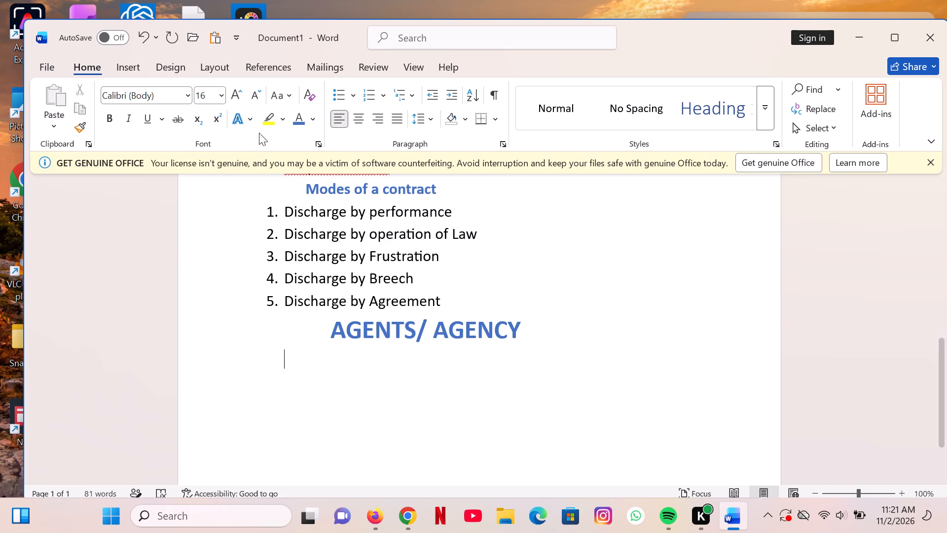
{"action": "left_click", "coordinate": [310, 117]}
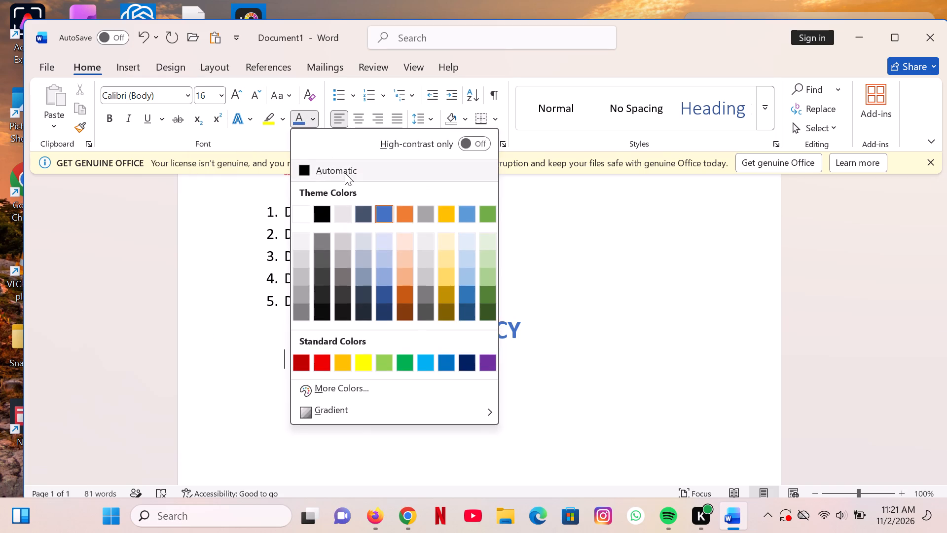
{"action": "left_click", "coordinate": [298, 166]}
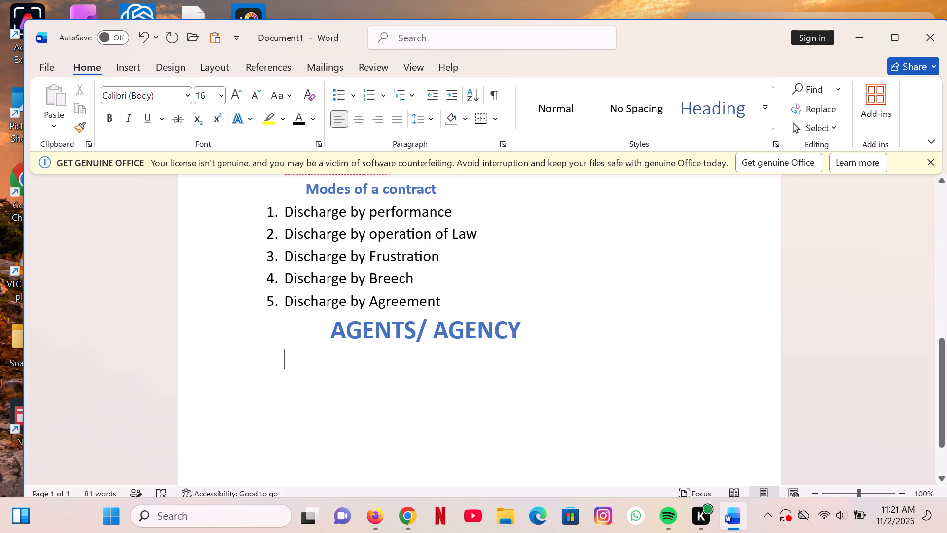
{"action": "key", "text": "n"}
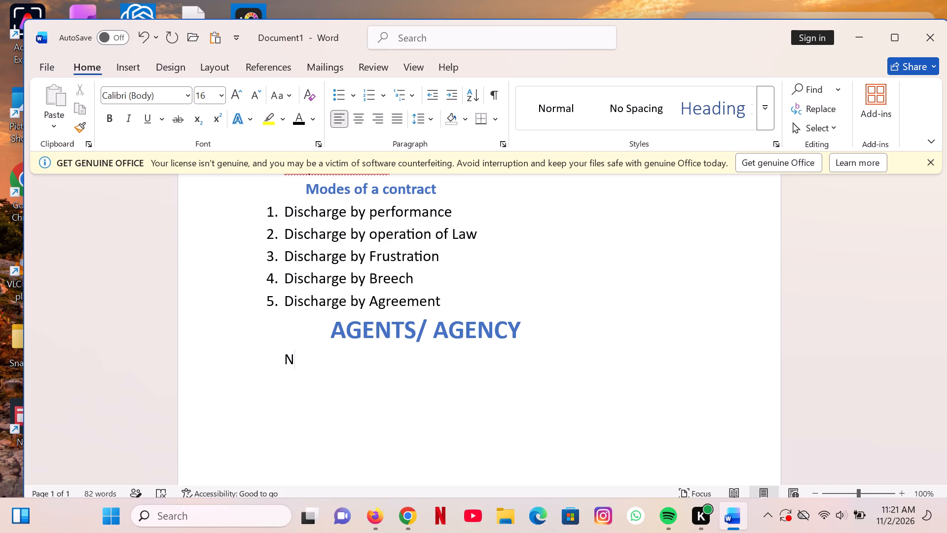
{"action": "key", "text": "BackSpace"}
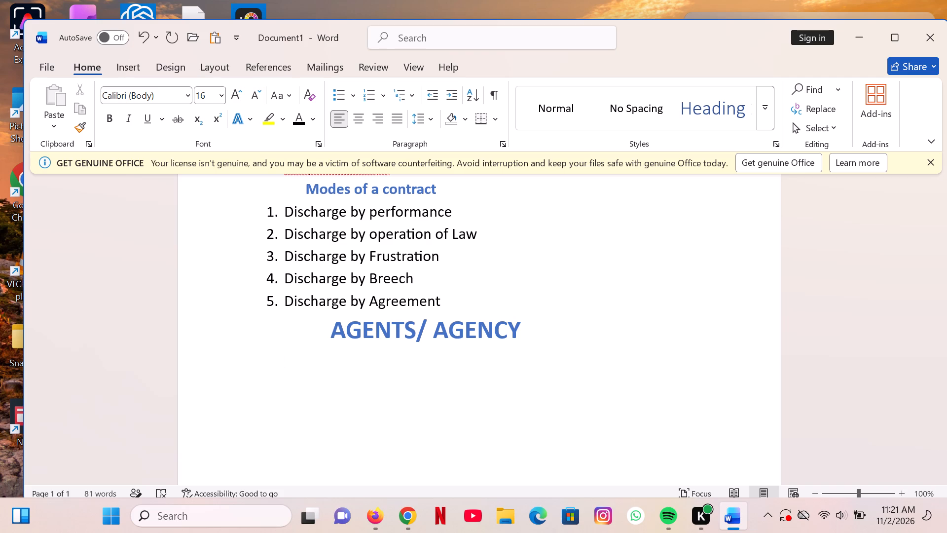